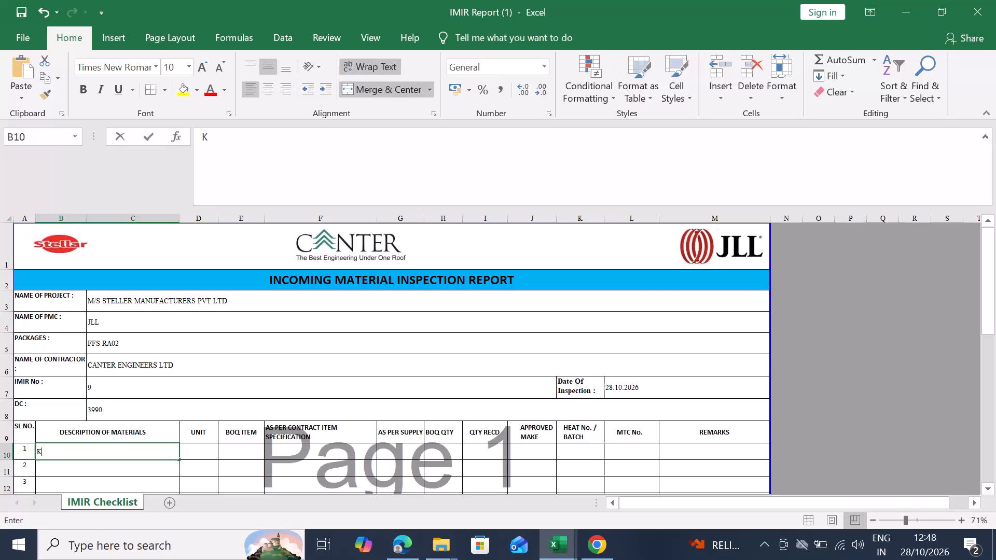
Complete the description of materials for item 1 as KCIL10-14/5.5KW/A MOC/42MM/IE2.
text(CIL)
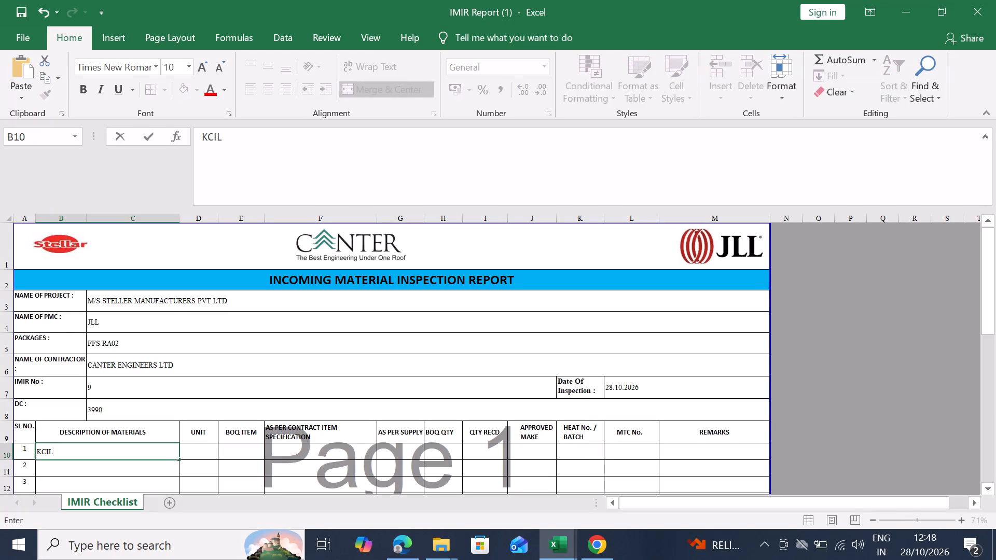
text(10)
text(-10)
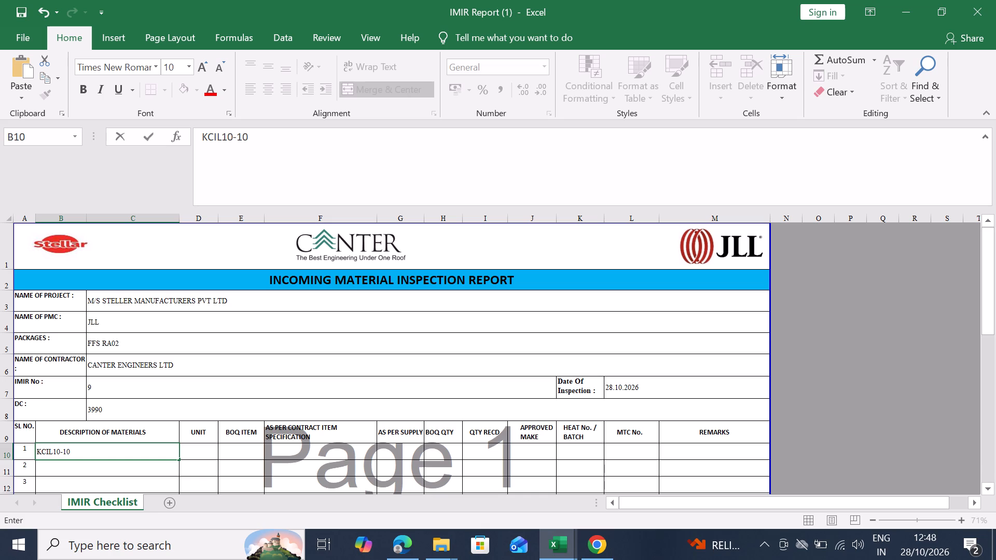
key(BackSpace)
key(4)
key(slash)
key(5)
text(.5)
key(k)
key(w)
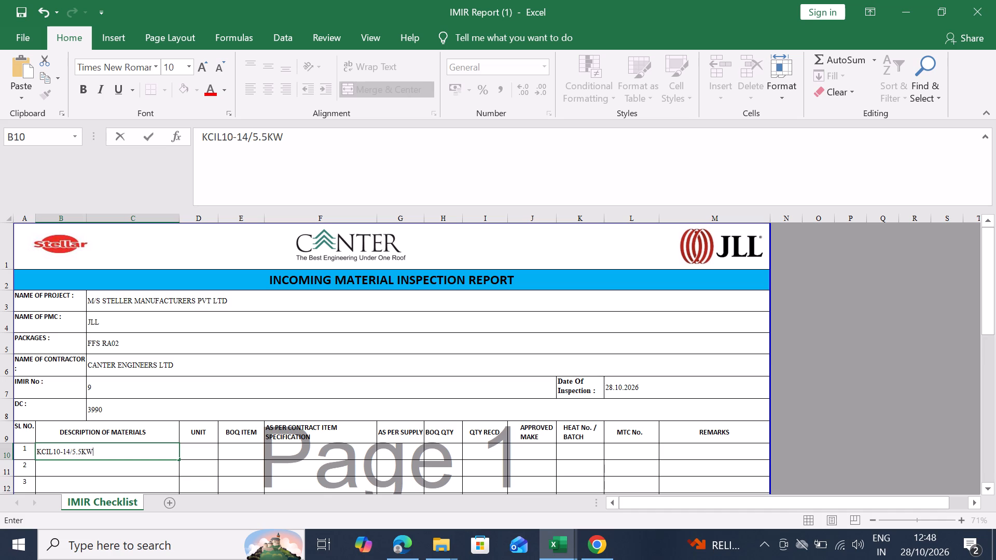
key(slash)
key(a)
key(slash)
text(IE)
key(2)
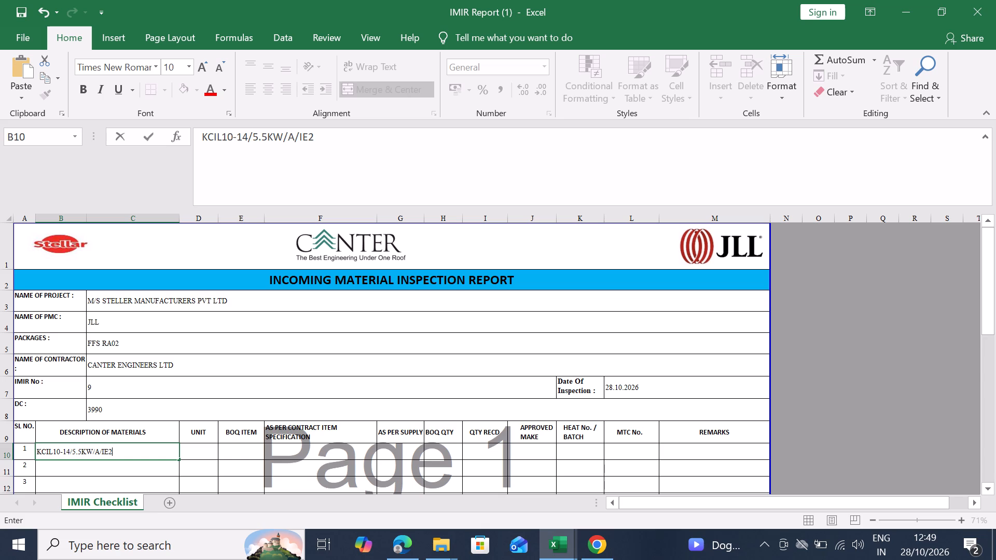
key(BackSpace)
key(BackSpace)
key(BackSpace)
key(BackSpace)
key(space)
text(MOC)
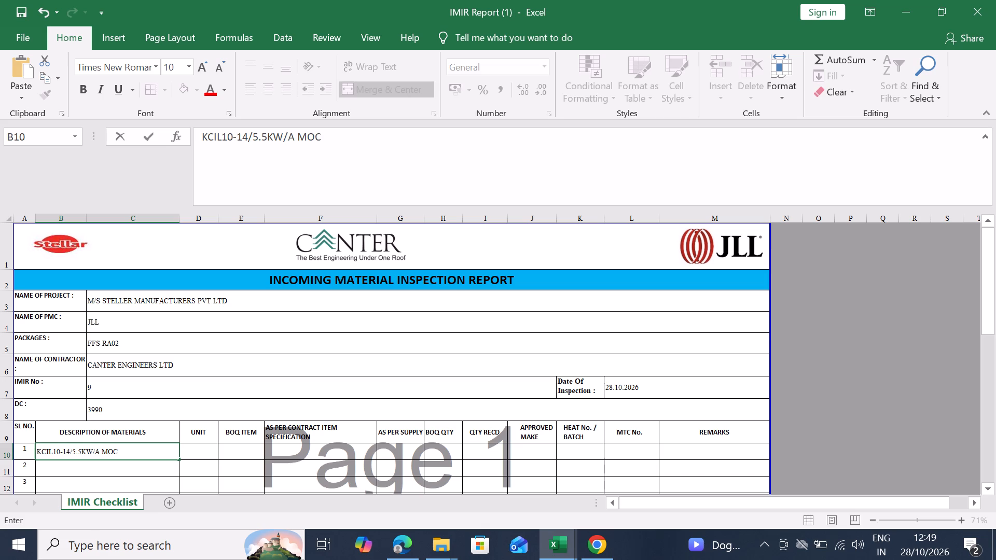
key(slash)
text(42)
text(MM)
key(slash)
text(IE)
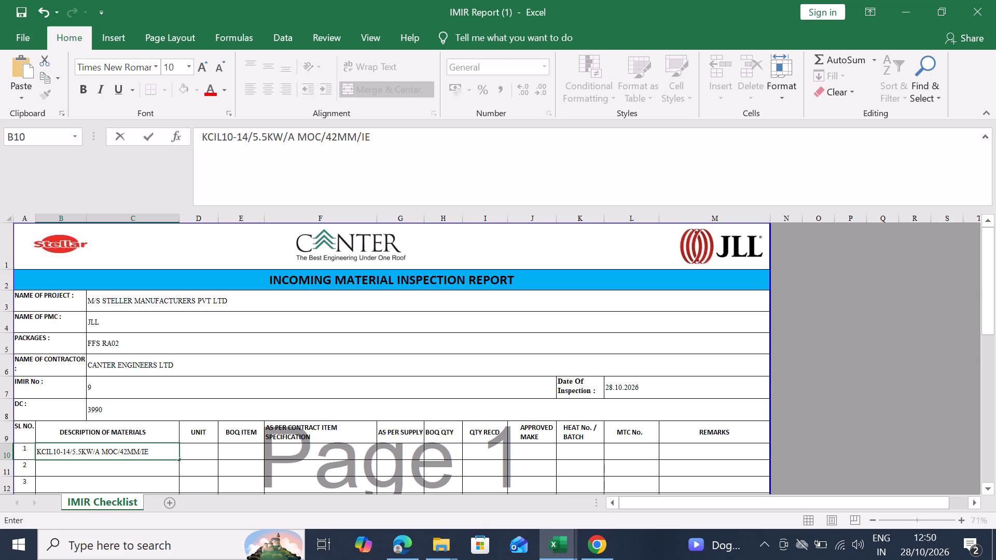
key(2)
For item 1, enter 1 as the unit and 3990 under AS PER SUPPLY.
click(196, 458)
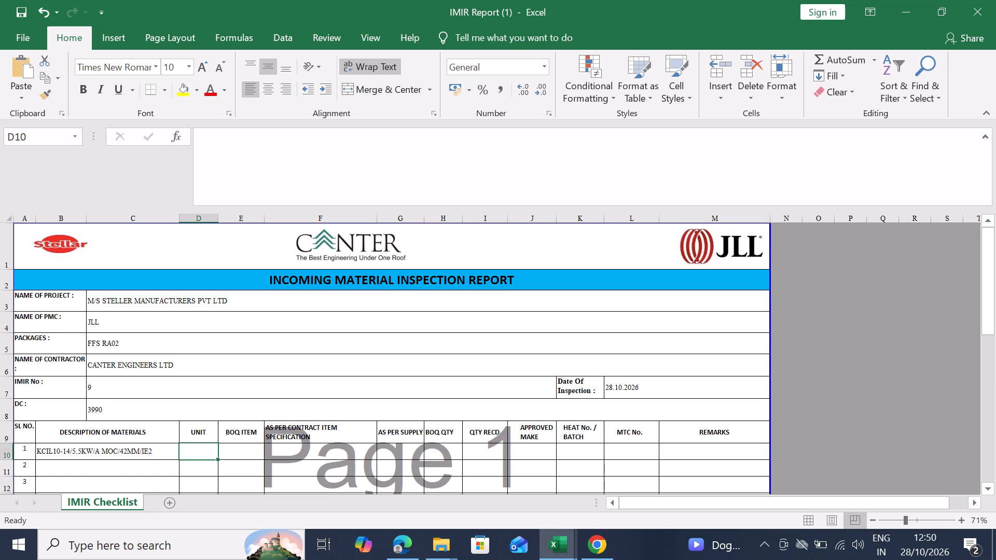
key(1)
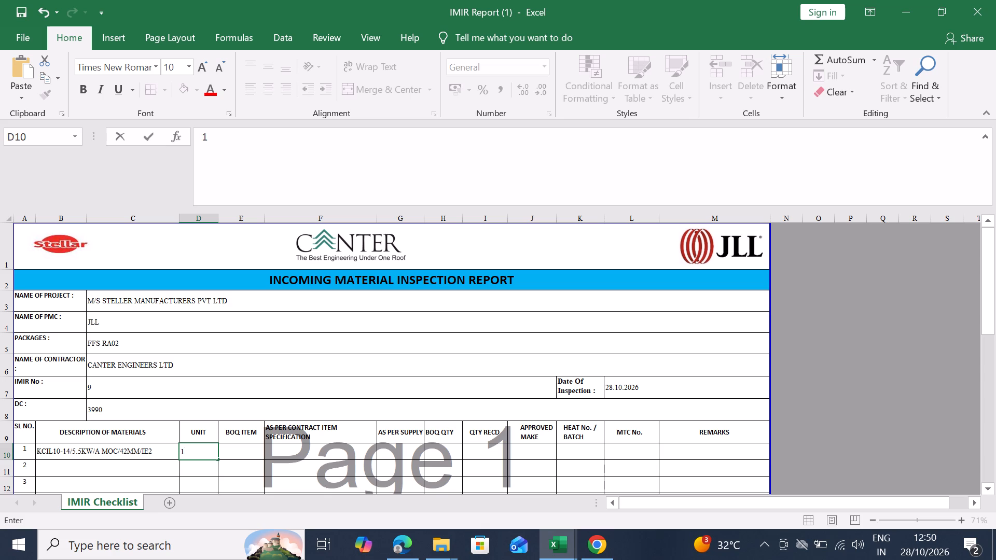
click(406, 444)
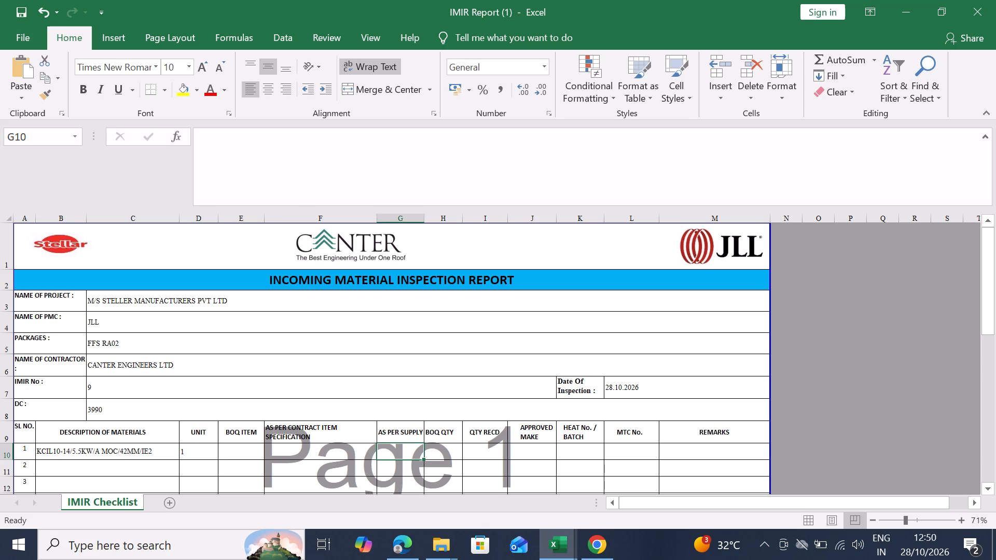
key(3)
text(990)
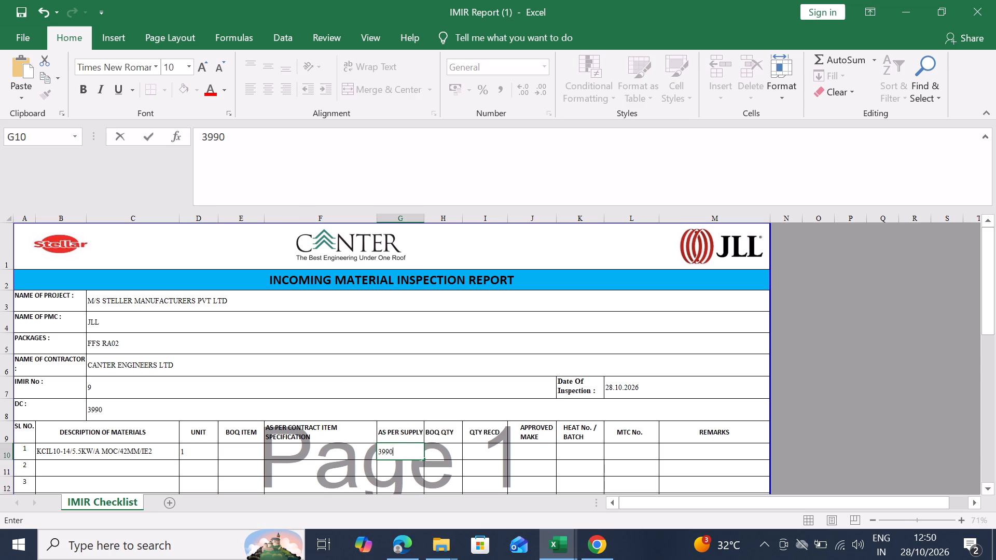
Delete the BOQ QTY and BOQ ITEM columns from the inspection report.
click(442, 214)
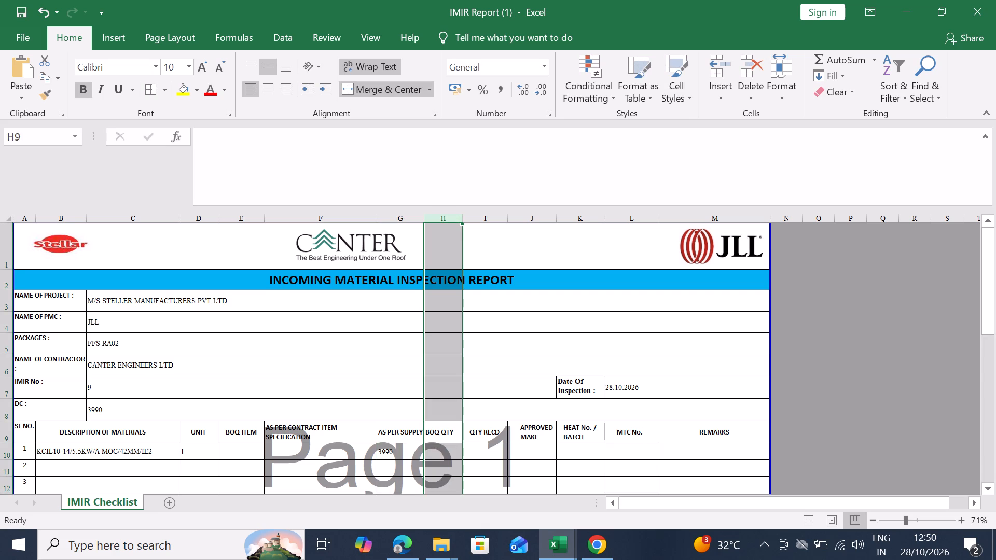
click(757, 59)
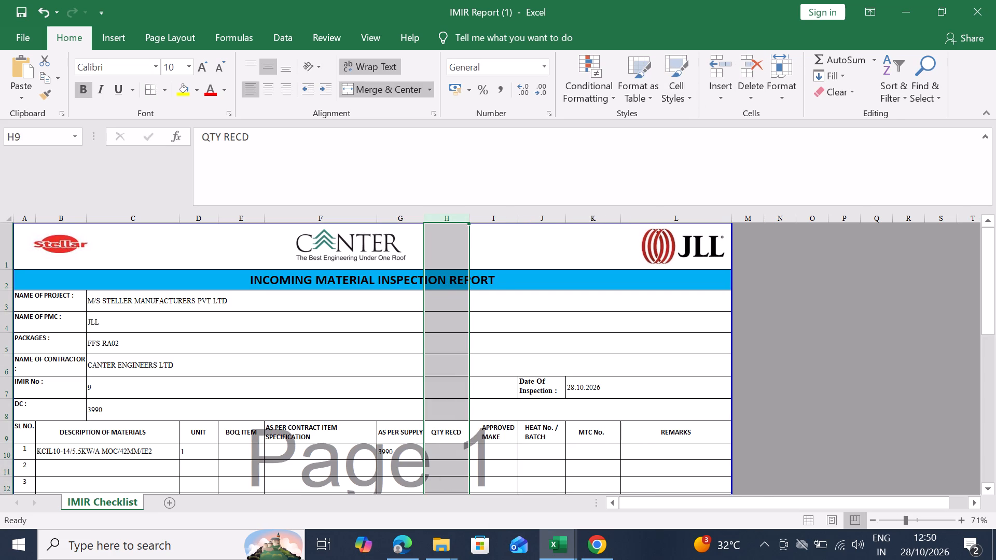
click(236, 217)
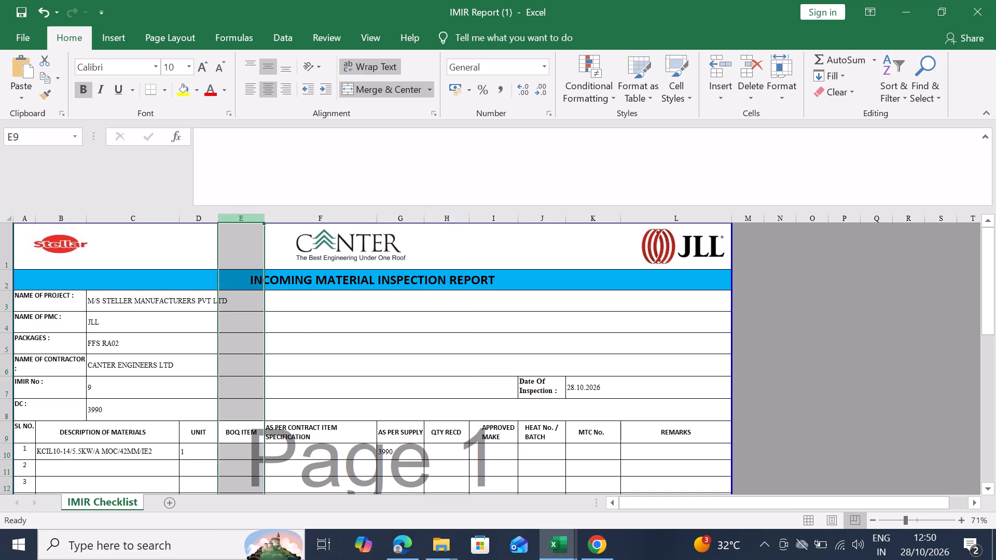
click(763, 60)
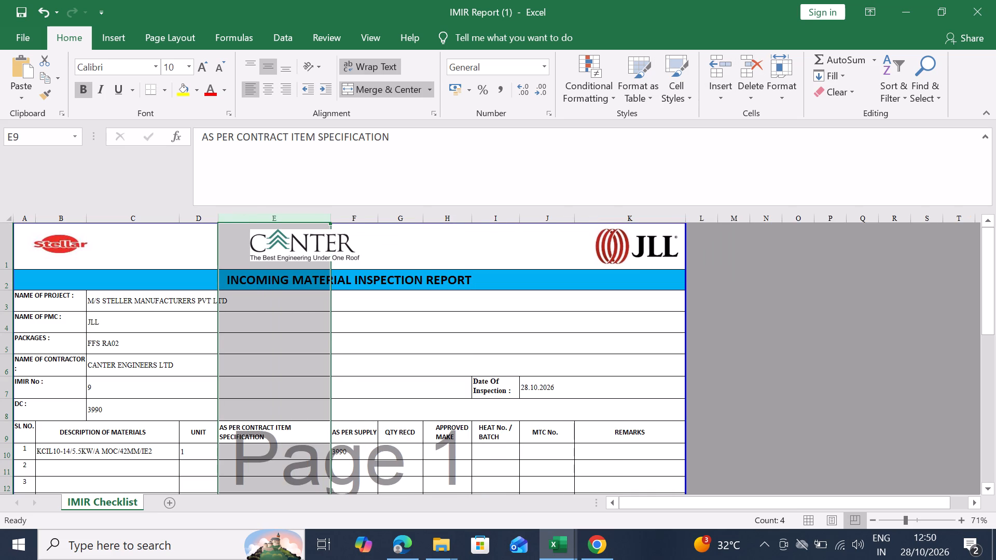
For item 1, enter 01 as the quantity received and APPROVED under APPROVED MAKE.
click(413, 451)
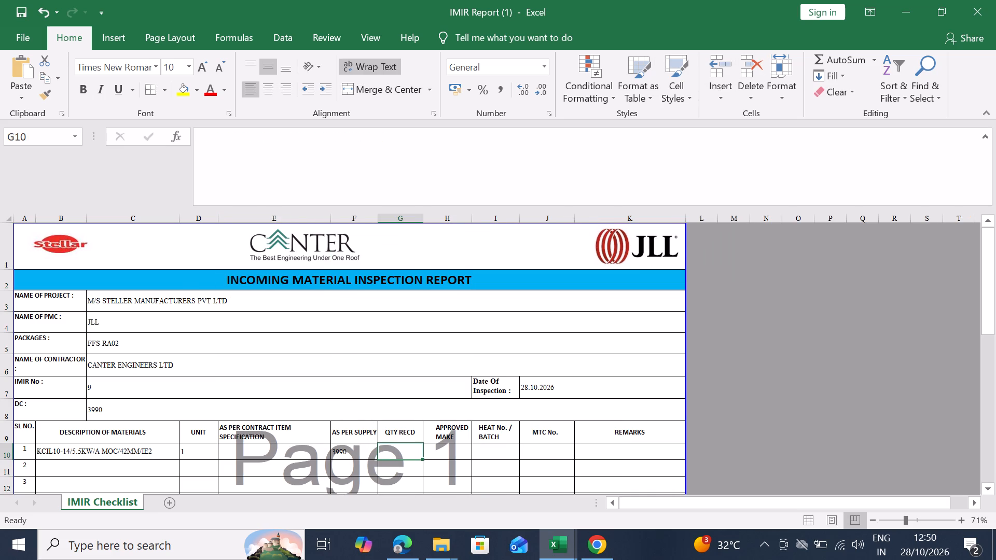
text(01)
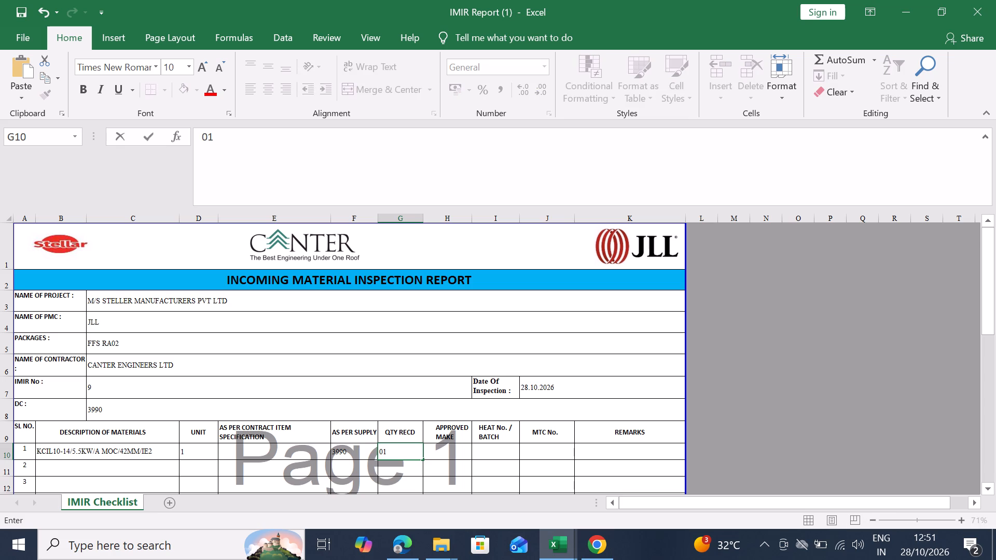
click(447, 450)
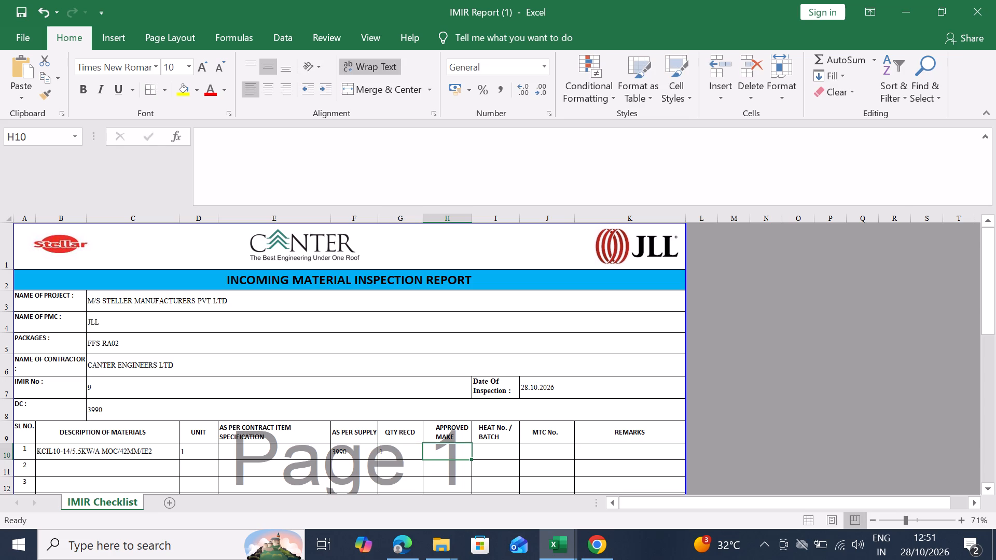
text(AP)
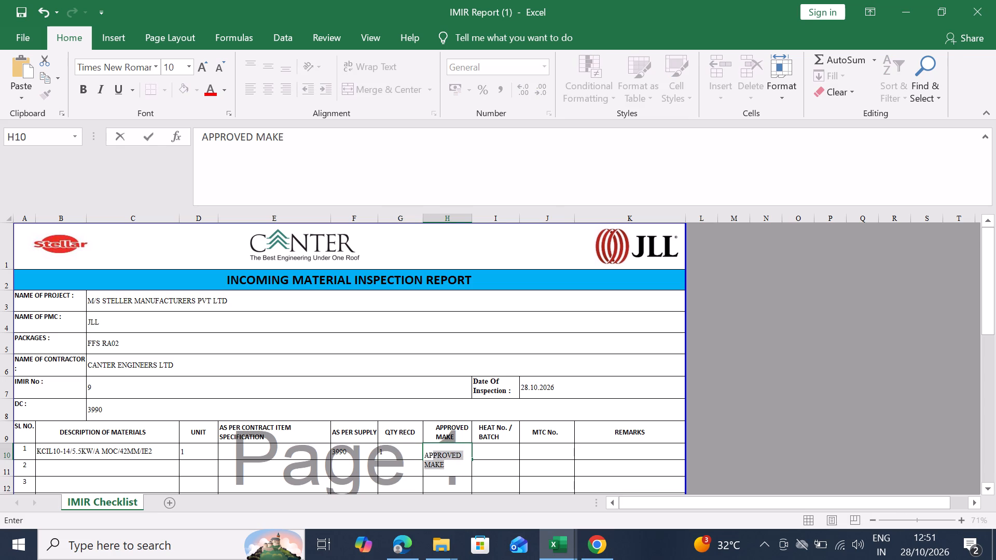
click(450, 467)
key(BackSpace)
key(BackSpace)
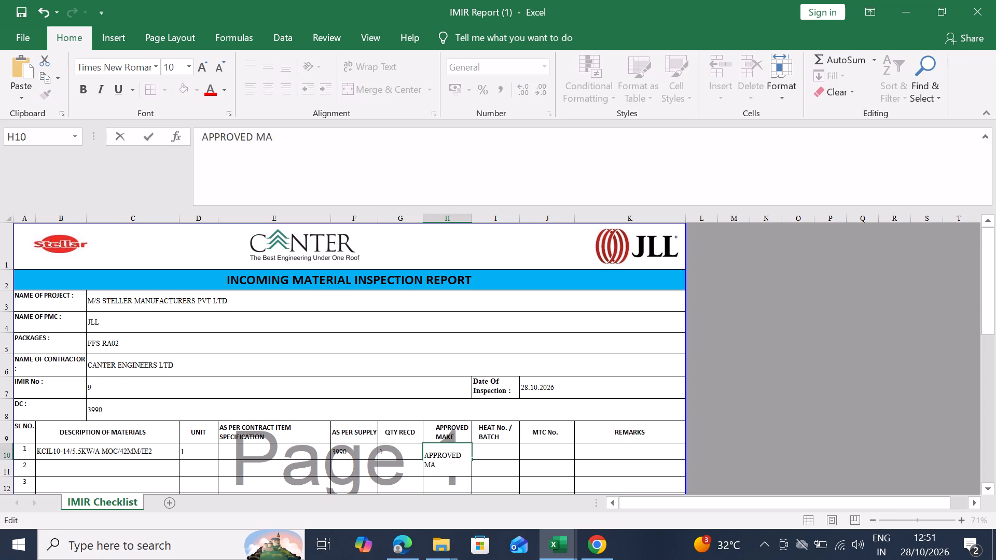
key(BackSpace)
key(BackSpace)
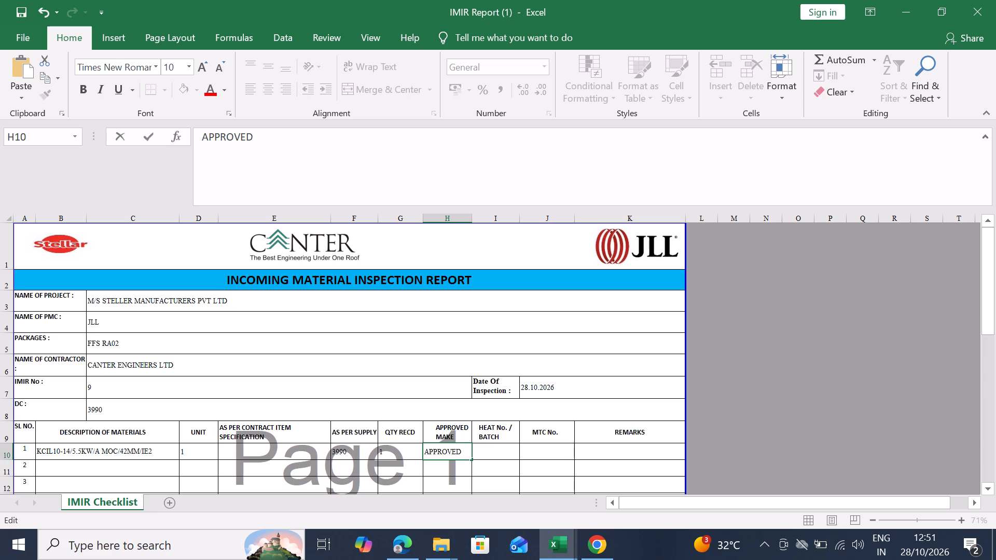
click(493, 448)
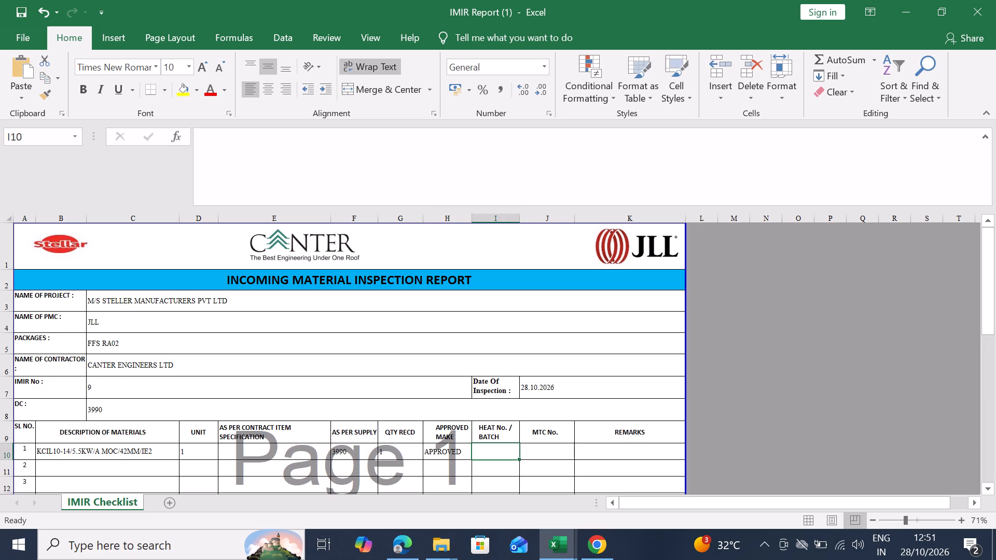
For item 1, enter KBL/KCILKSIL/TC/26-27/16 under HEAT No. / BATCH.
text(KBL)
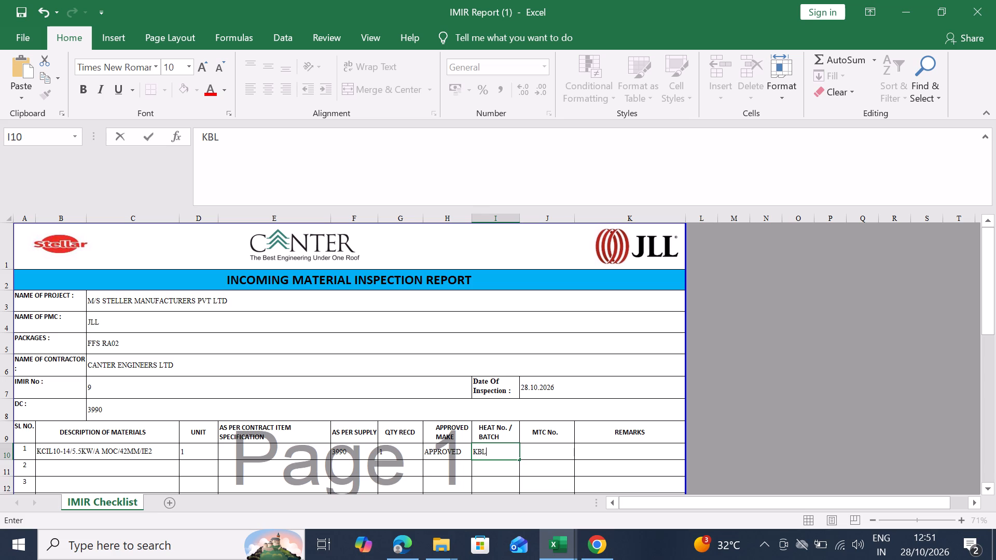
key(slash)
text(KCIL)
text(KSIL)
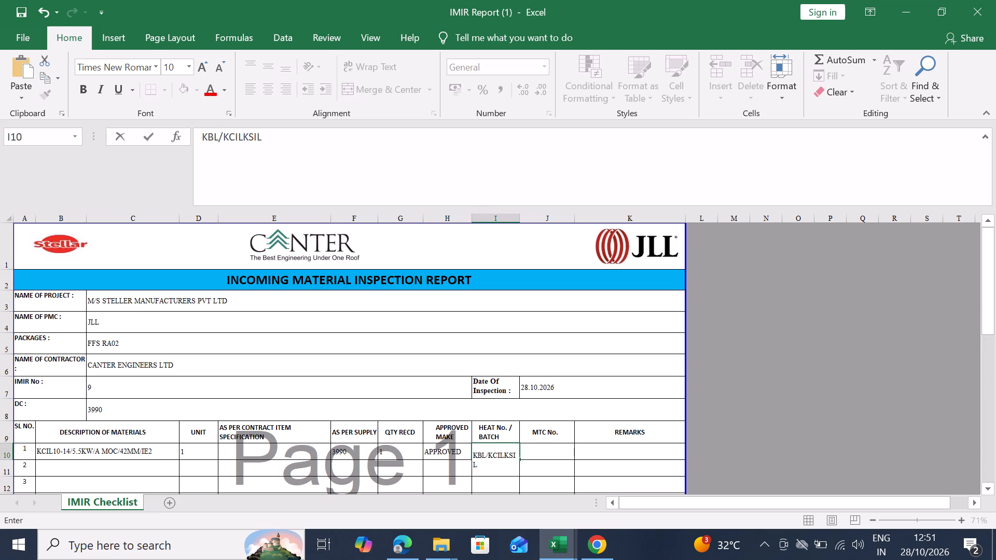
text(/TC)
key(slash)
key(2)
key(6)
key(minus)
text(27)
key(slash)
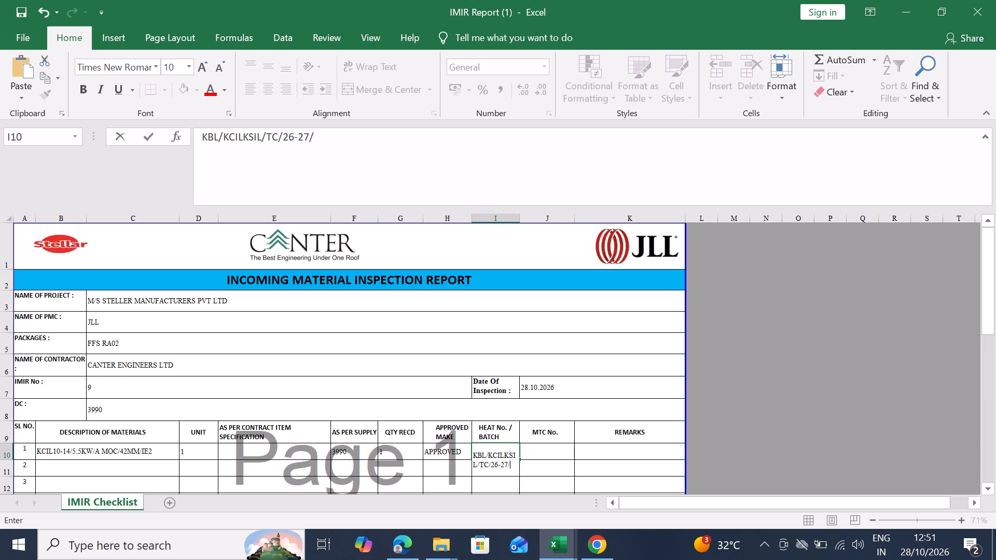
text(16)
click(592, 484)
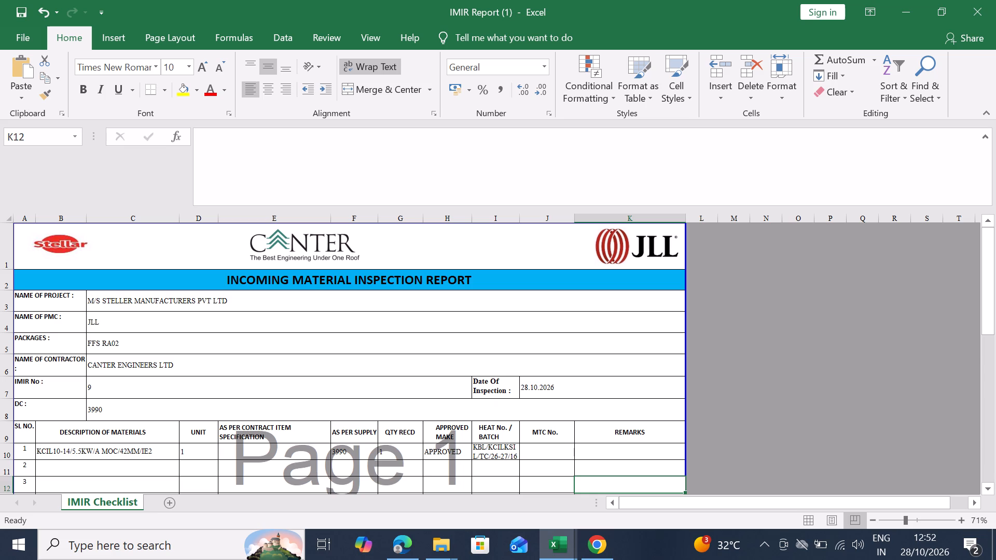
Copy item 1's HEAT No. / BATCH entry into its MTC No. cell.
click(503, 457)
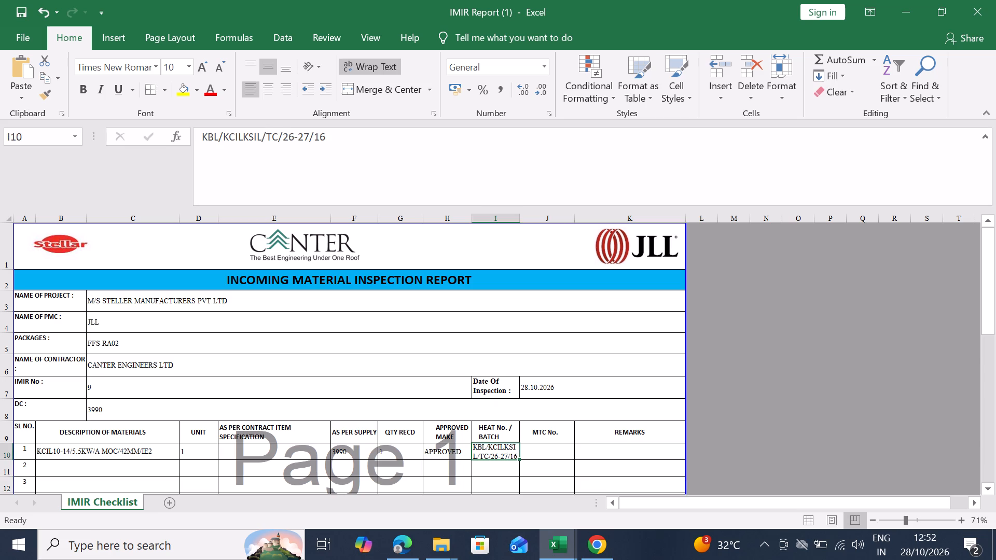
key(ctrl+c)
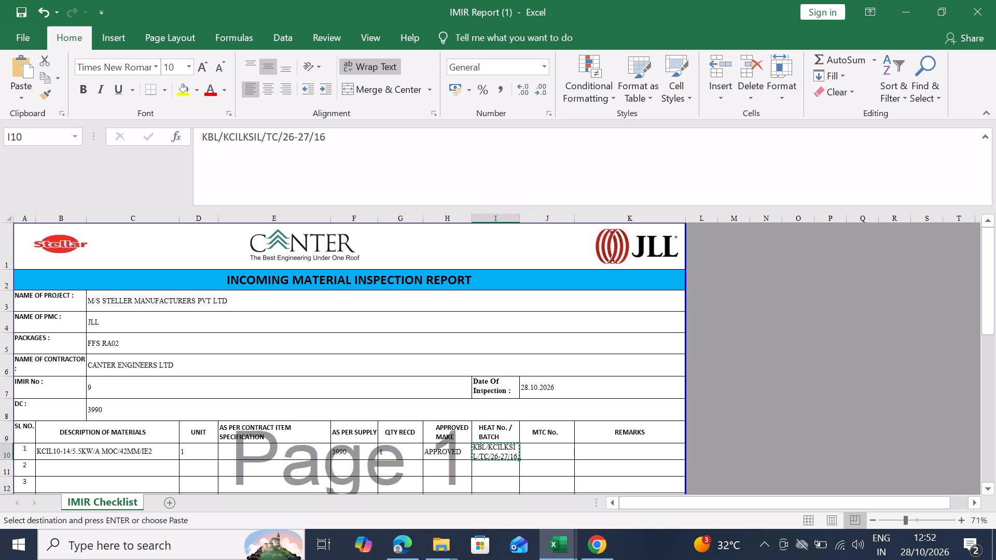
click(544, 454)
key(ctrl+v)
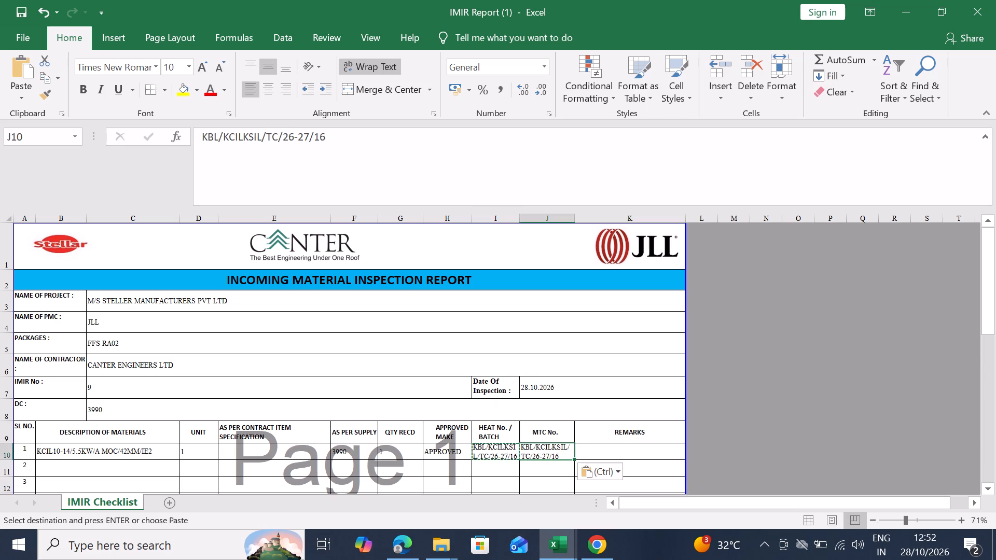
Replace item 1's HEAT No. / BATCH entry with NA.
click(491, 452)
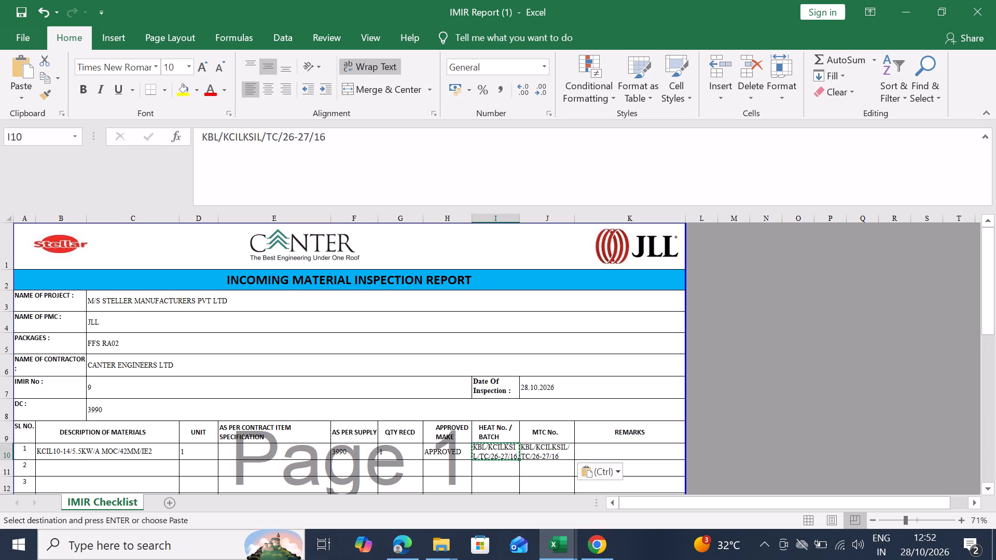
text(NA)
click(483, 480)
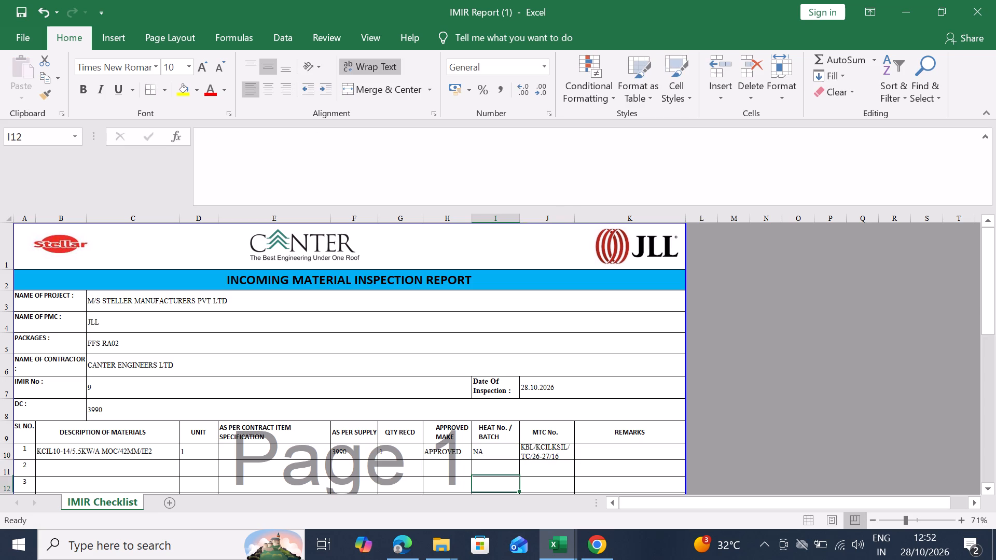
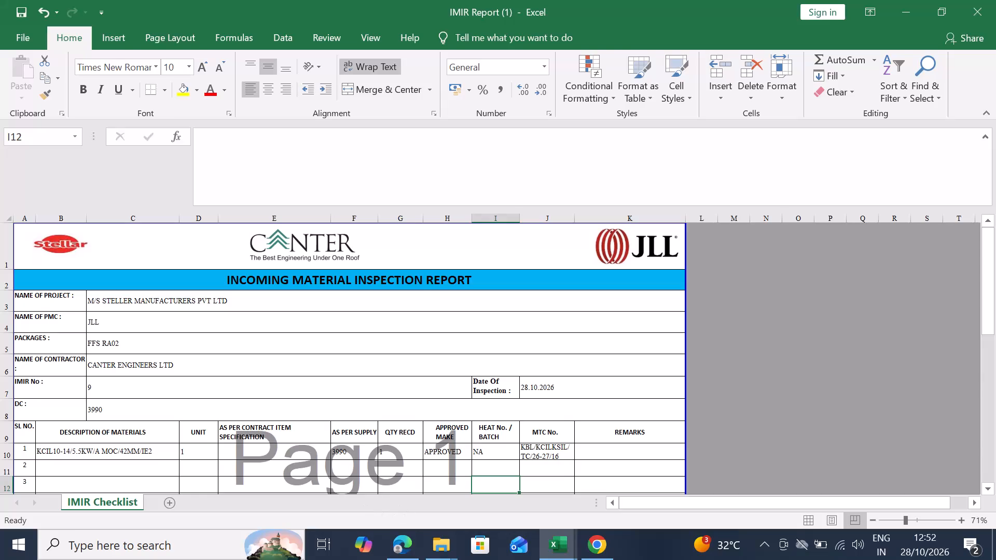
Enter MSET IHT-12DF IN(01) KEC MAKE 110KC2 IE2 LF MOTOR + ACC as item 2's description of materials.
click(143, 465)
text(MS)
text(ET)
key(space)
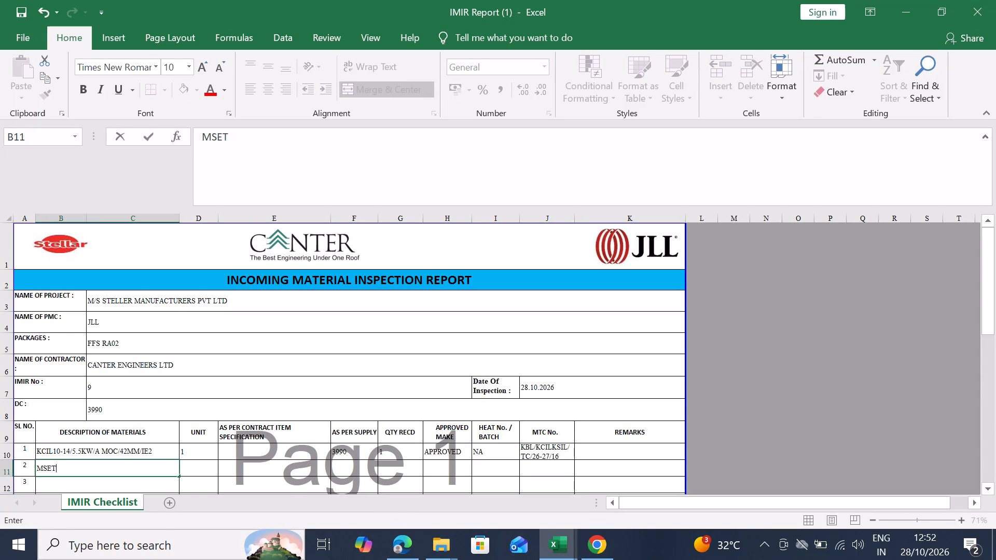
text(IHT)
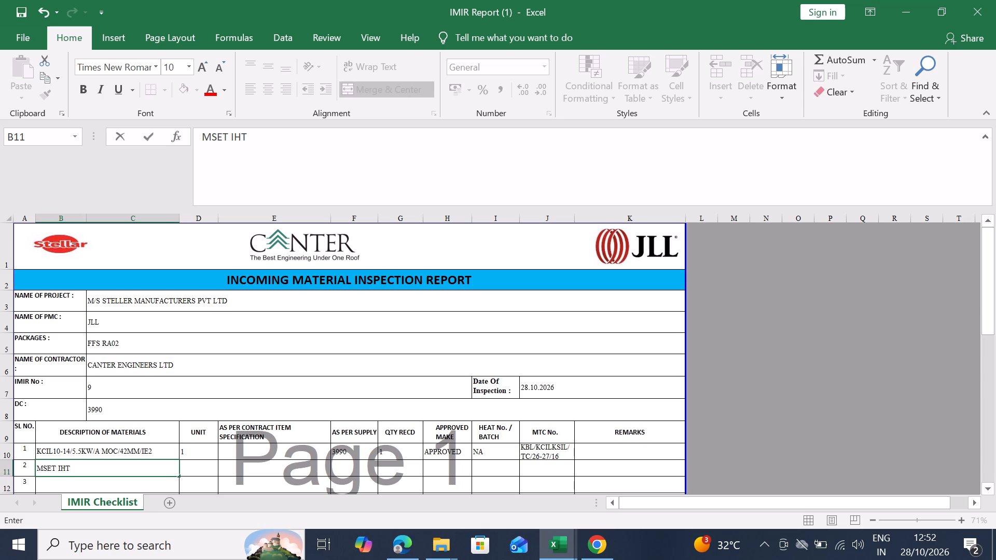
key(minus)
text(12)
text(DF)
key(space)
key(i)
key(n)
key(shift+parenleft)
key(0)
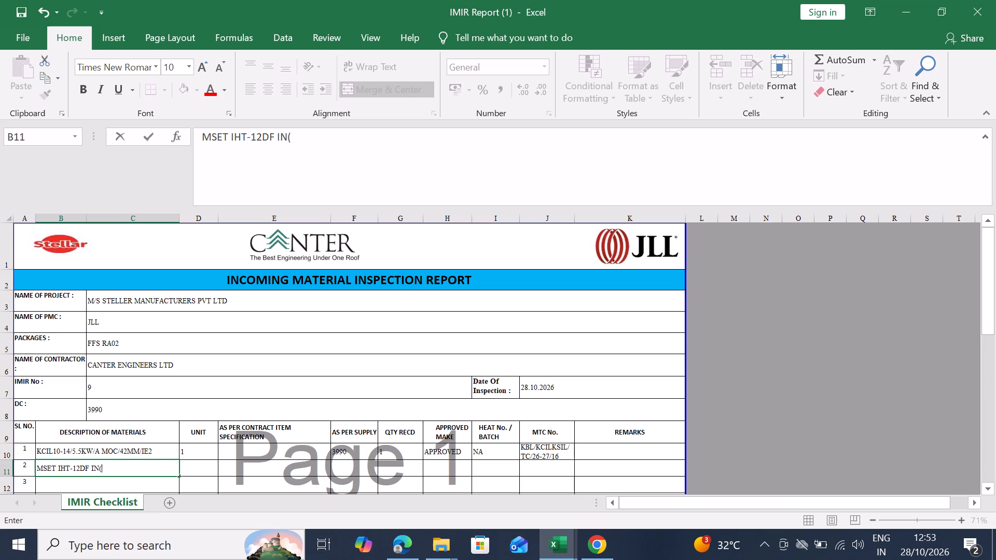
key(1)
key(shift+parenright)
key(space)
text(KEC)
key(space)
text(MAK)
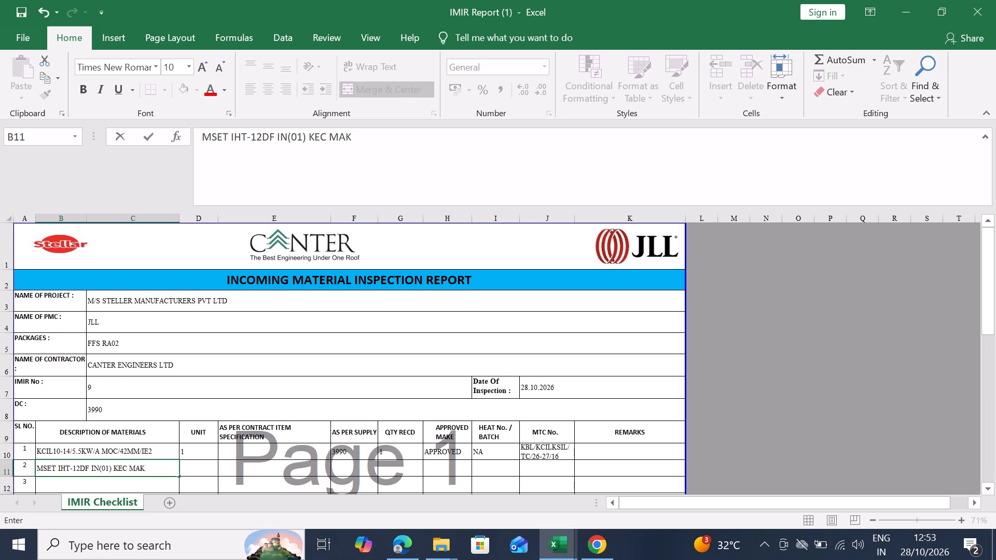
key(e)
key(space)
text(110)
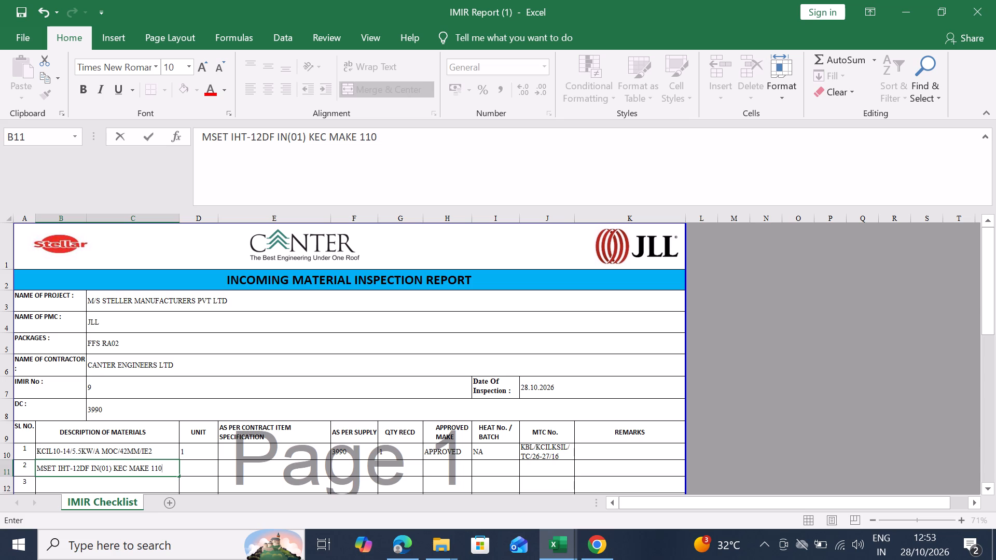
text(KC2)
key(space)
key(i)
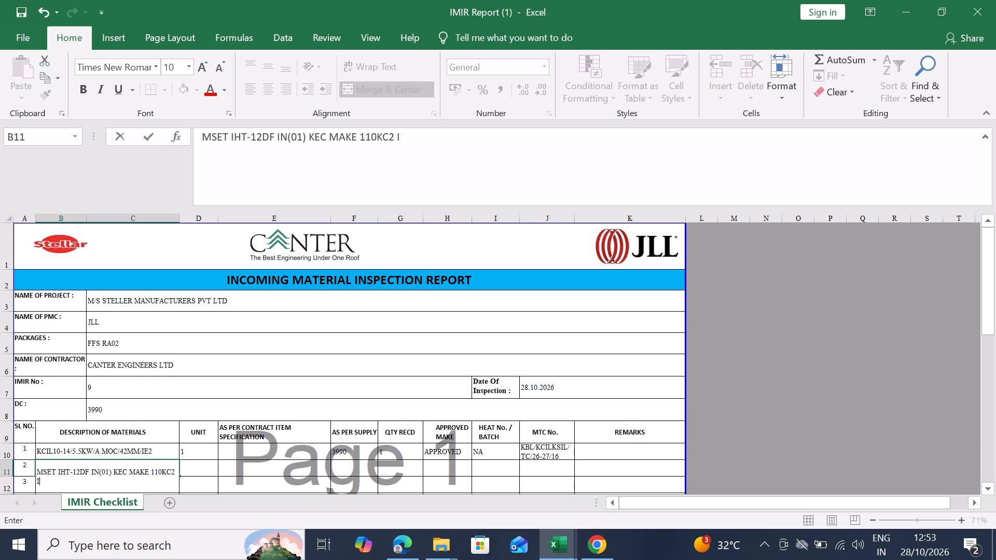
key(e)
key(2)
key(space)
text(LF)
key(space)
key(m)
key(t)
text(OR)
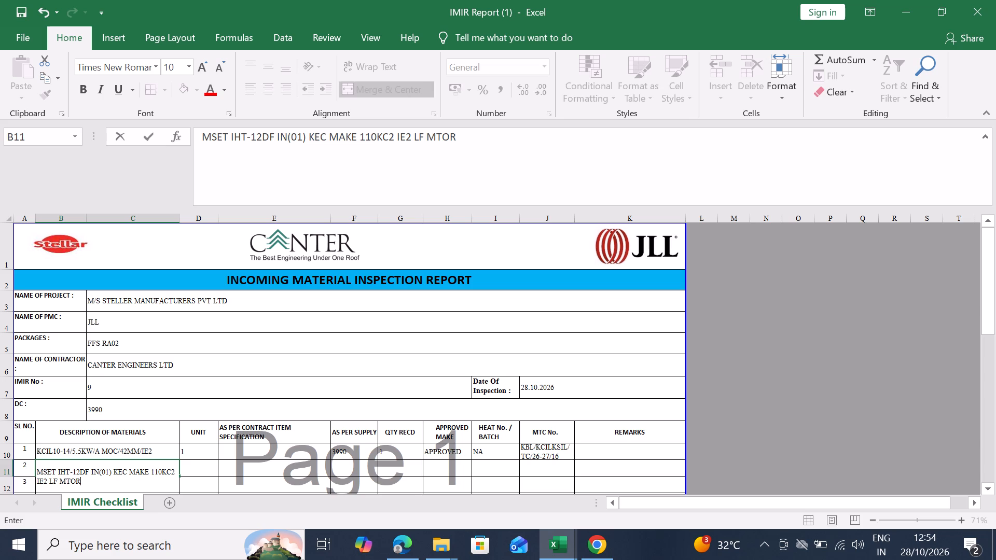
key(BackSpace)
key(BackSpace)
key(BackSpace)
text(OTO)
key(r)
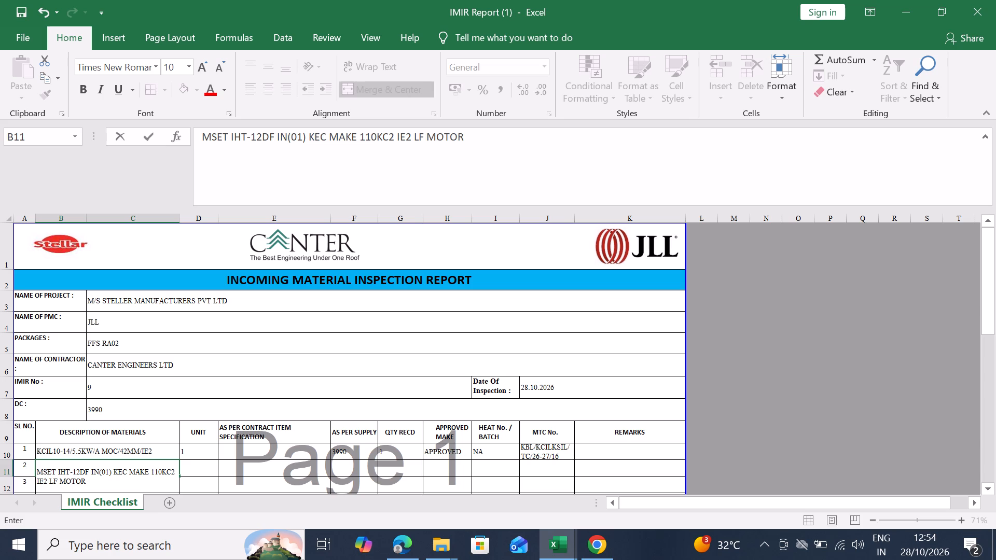
key(space)
key(shift+plus)
key(space)
text(A)
text(CC)
click(250, 474)
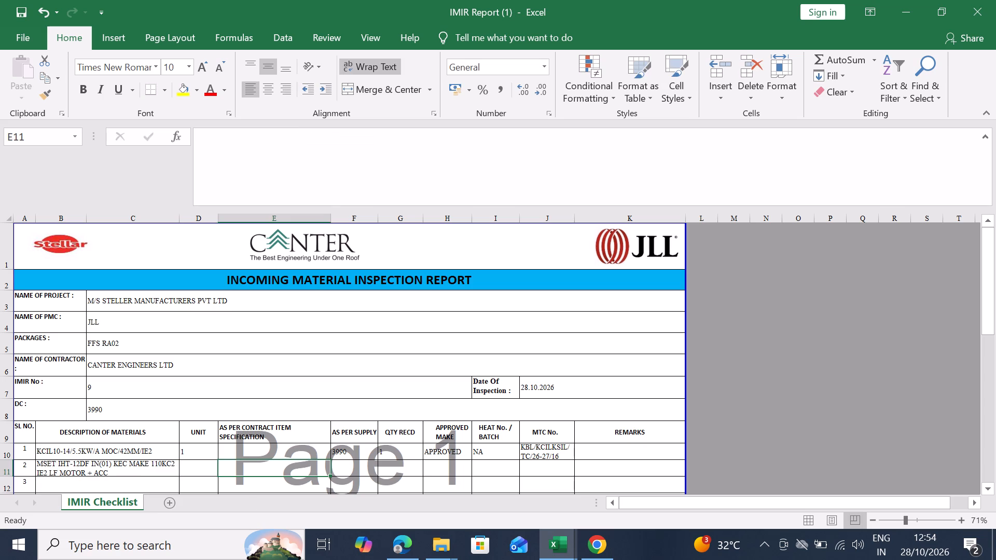
Replace item 1's UNIT entry with NOS and enter NOS as item 2's UNIT as well.
click(195, 467)
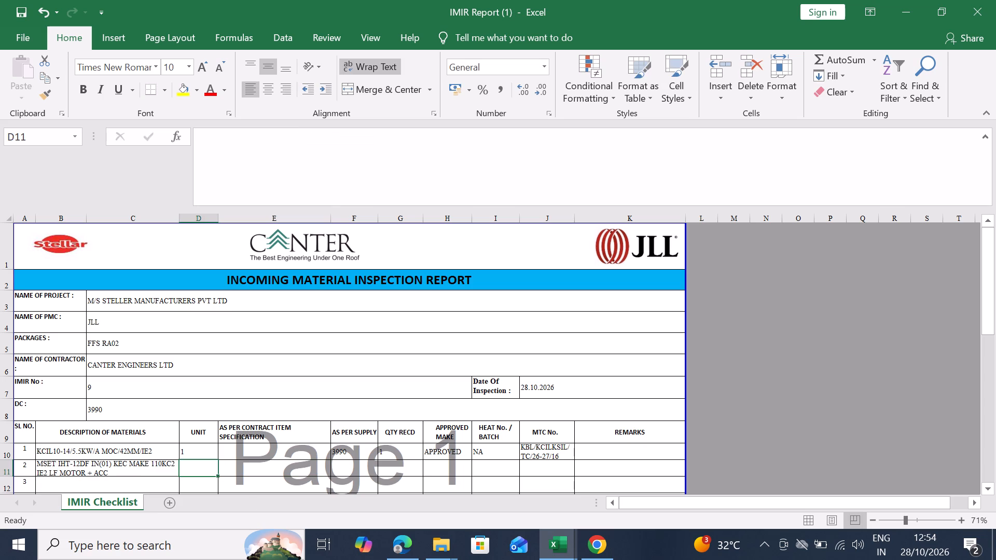
click(195, 455)
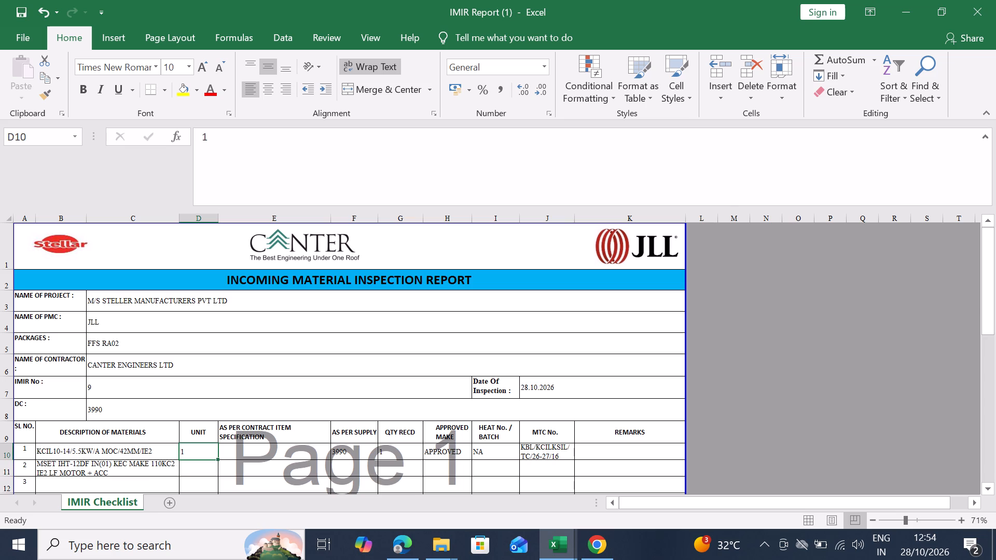
key(n)
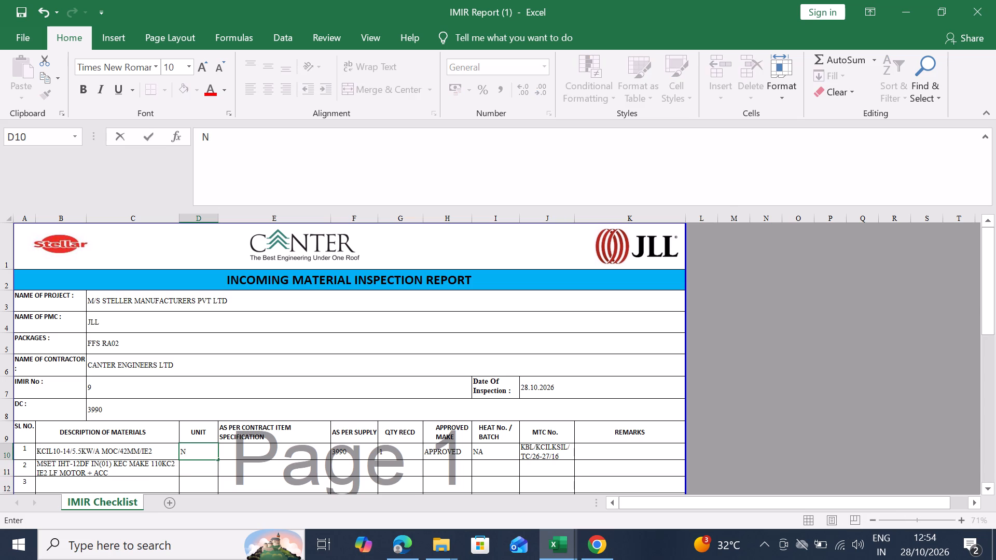
text(OS)
text(NOS)
key(BackSpace)
key(BackSpace)
key(BackSpace)
key(Return)
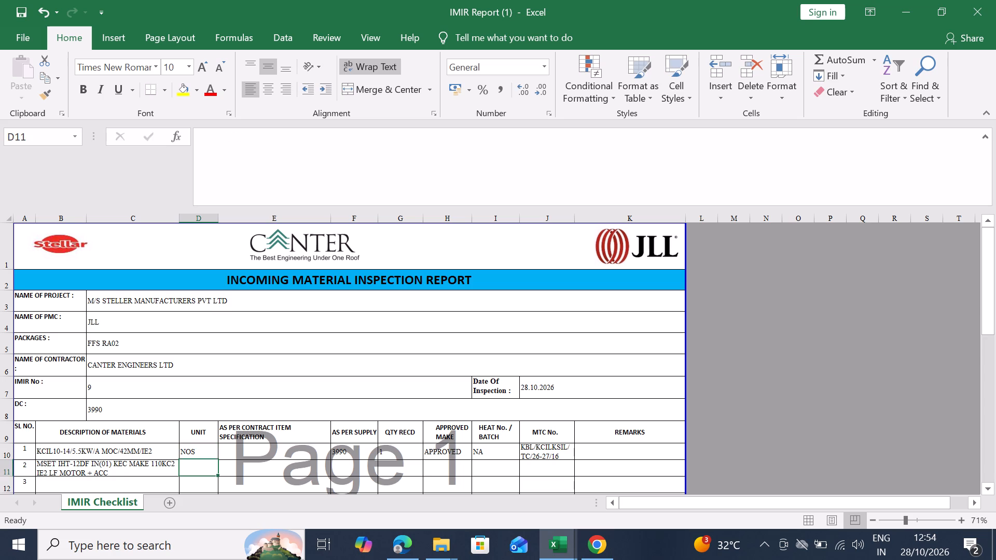
text(NOS)
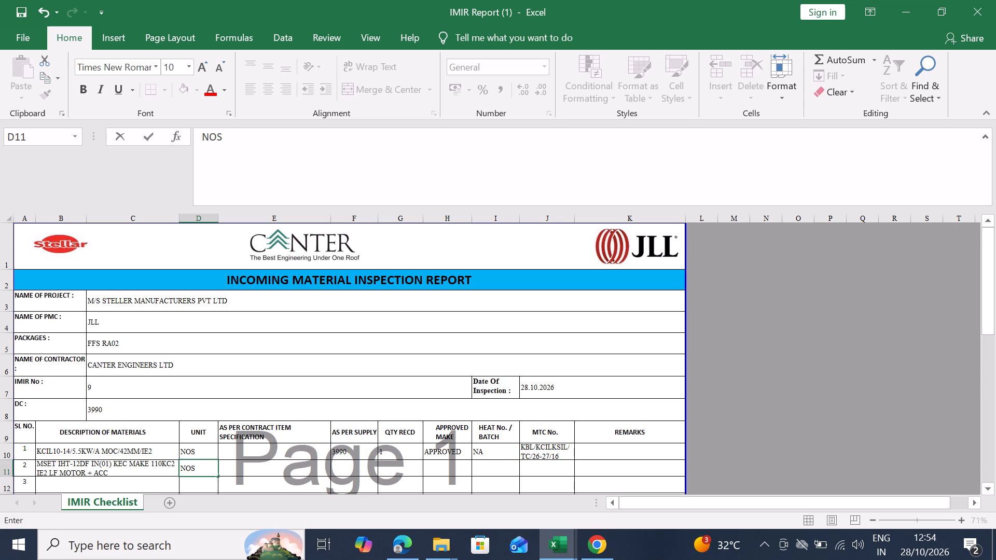
For item 2, enter 3990 as the AS PER SUPPLY value and 1 as the QTY RECD.
click(341, 469)
text(3990)
click(399, 466)
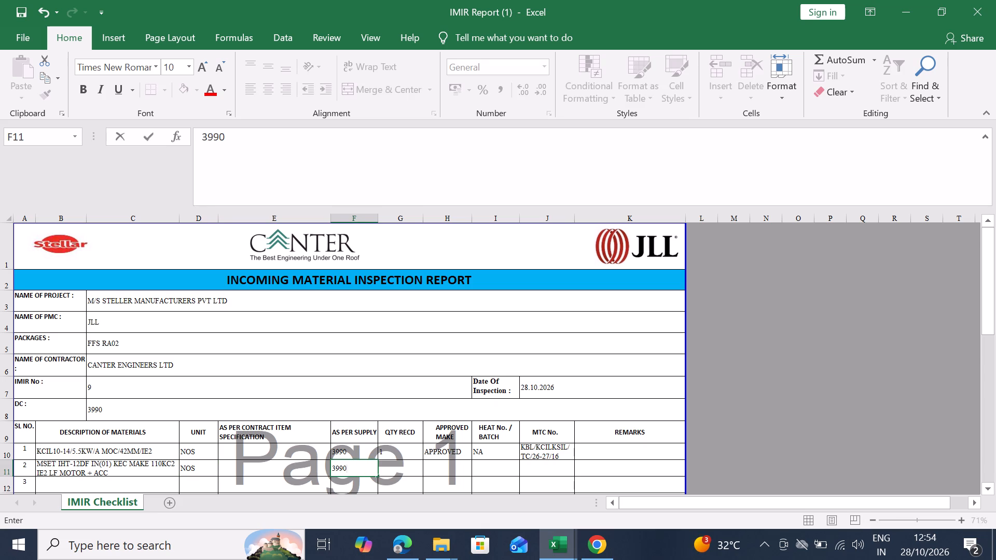
key(1)
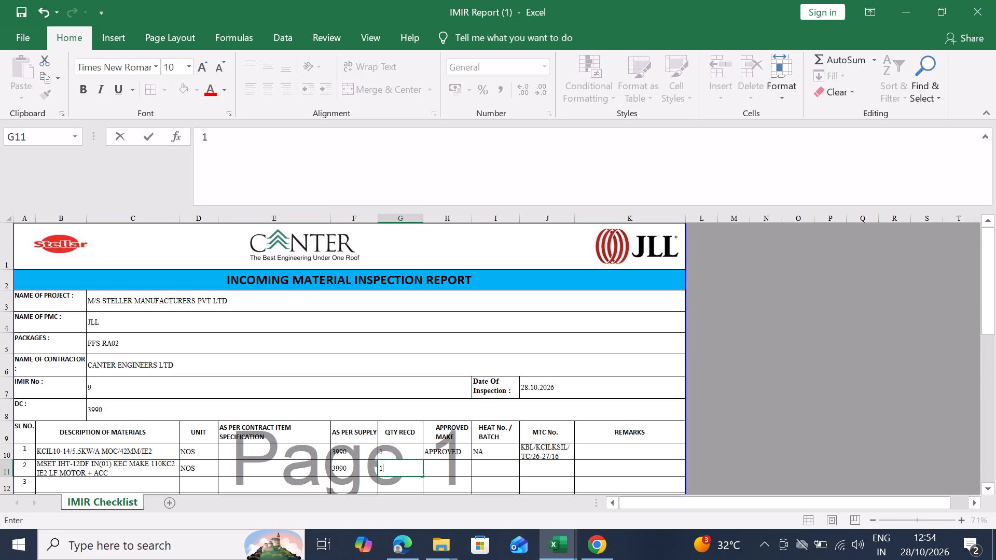
Fill in item 2's APPROVED MAKE as APPROVED and its HEAT No. / BATCH as NA.
click(446, 472)
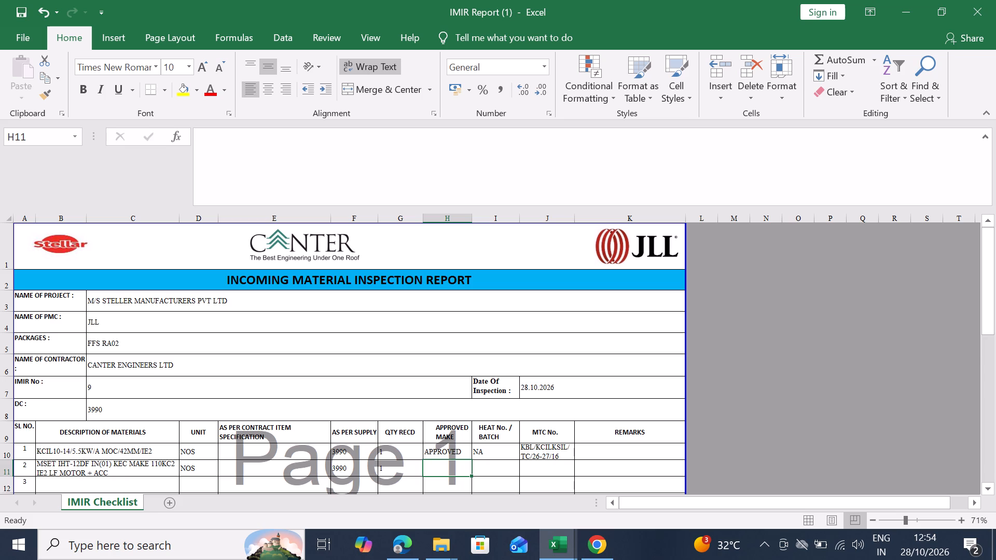
key(a)
key(p)
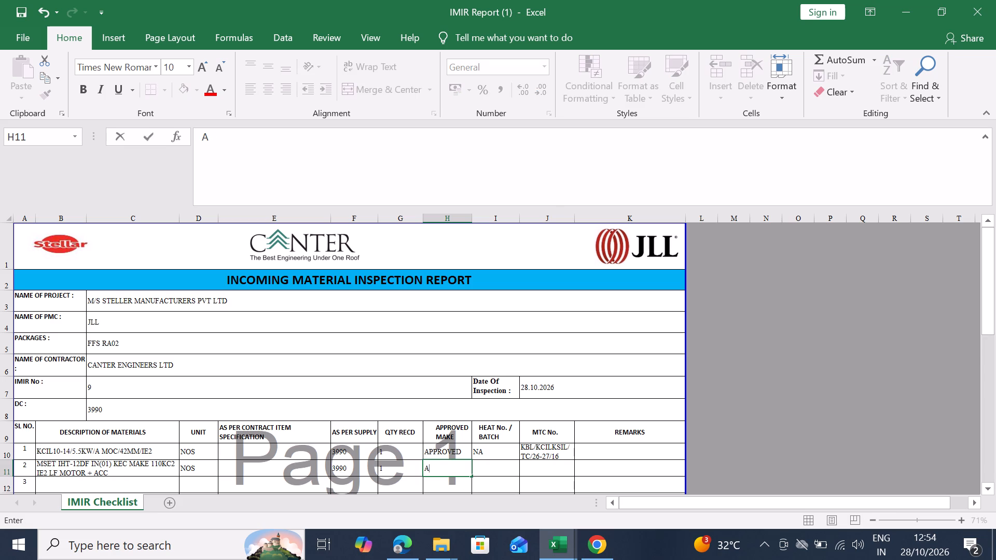
key(p)
text(RO)
text(VED)
click(502, 466)
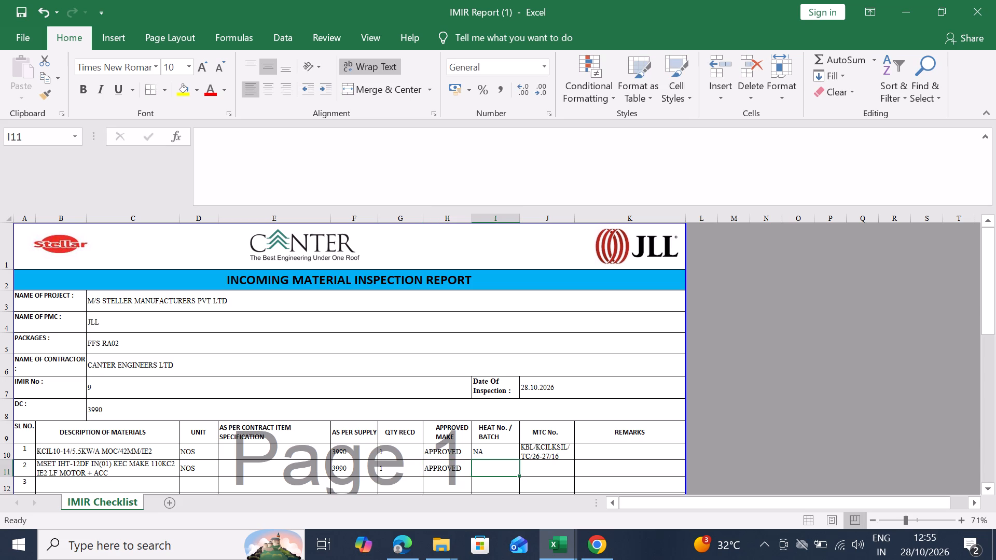
key(n)
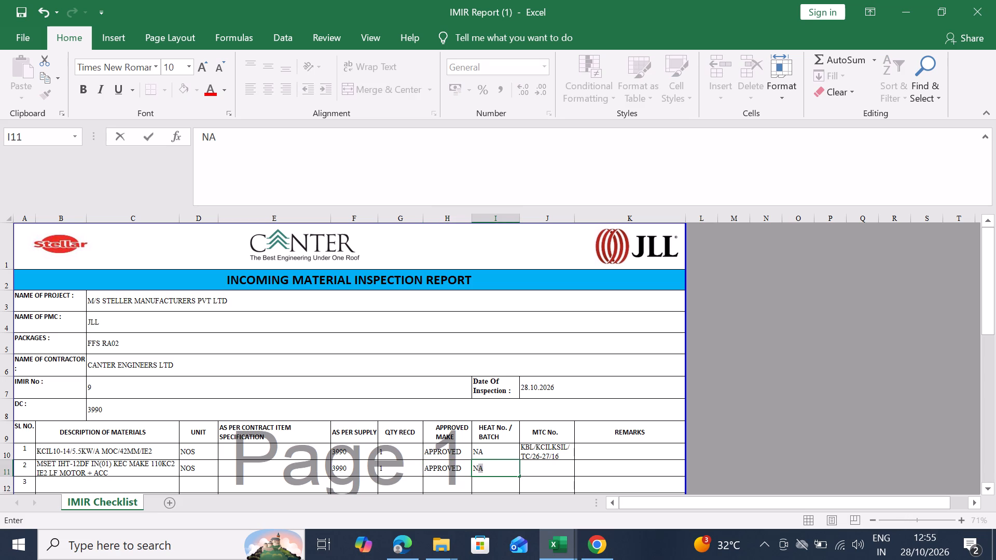
Enter RTC/26/ML289-MML289/XV-83 as item 2's MTC No.
click(536, 466)
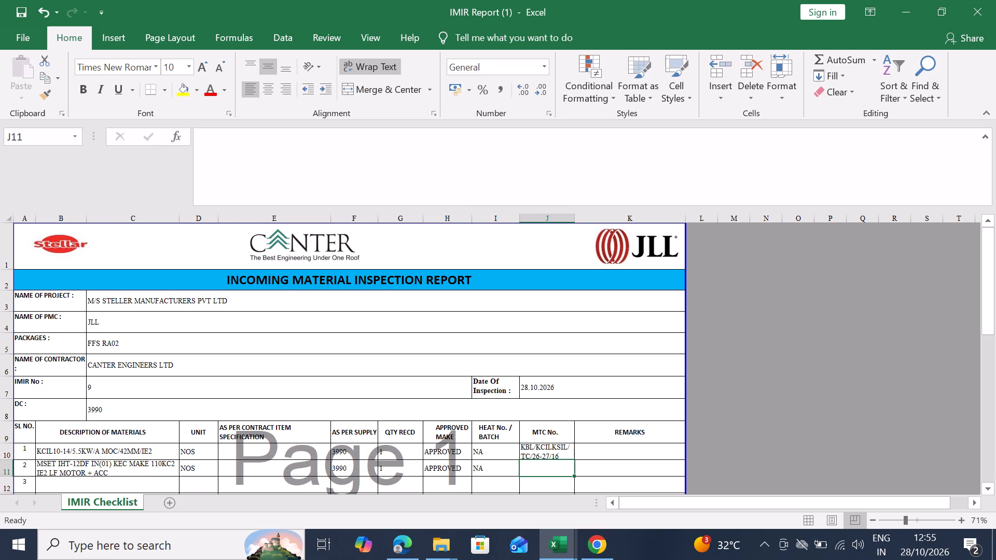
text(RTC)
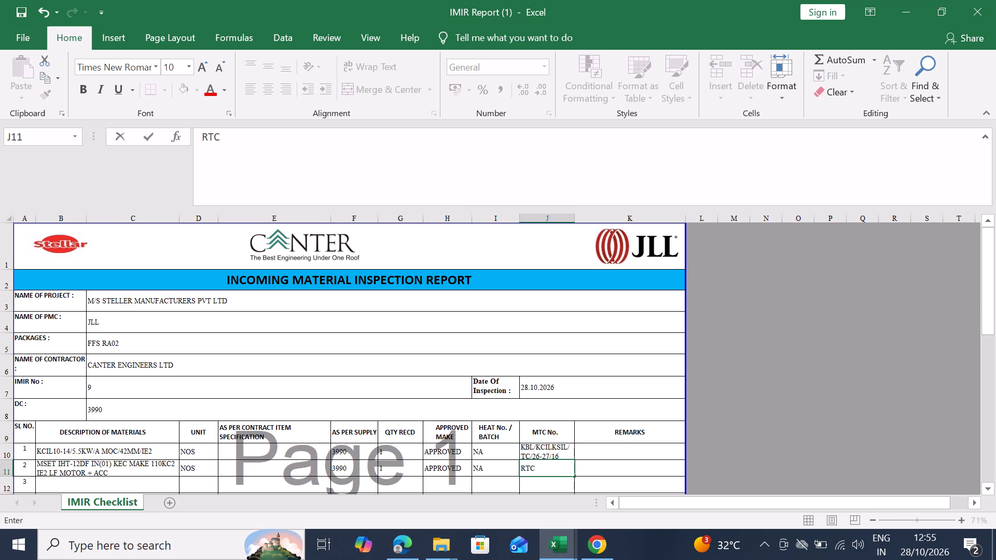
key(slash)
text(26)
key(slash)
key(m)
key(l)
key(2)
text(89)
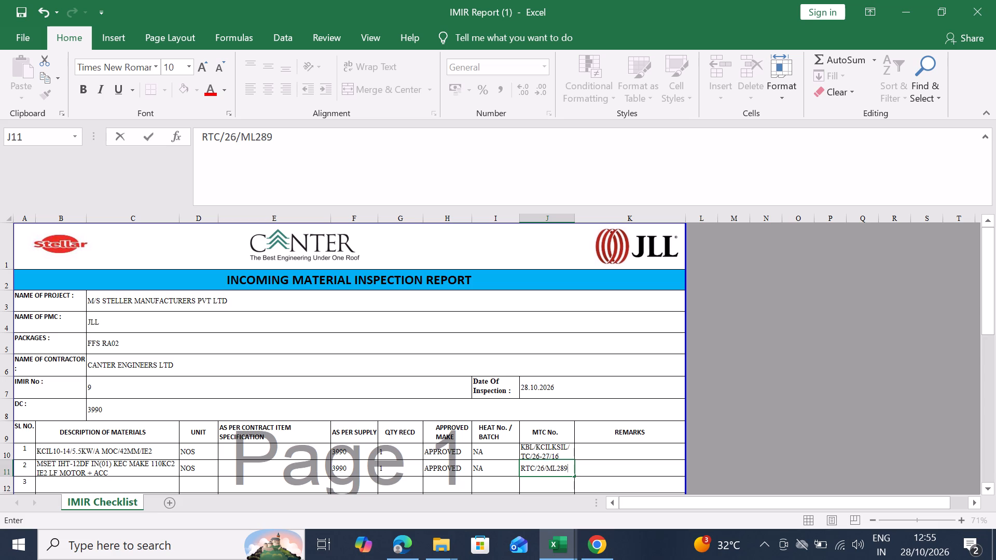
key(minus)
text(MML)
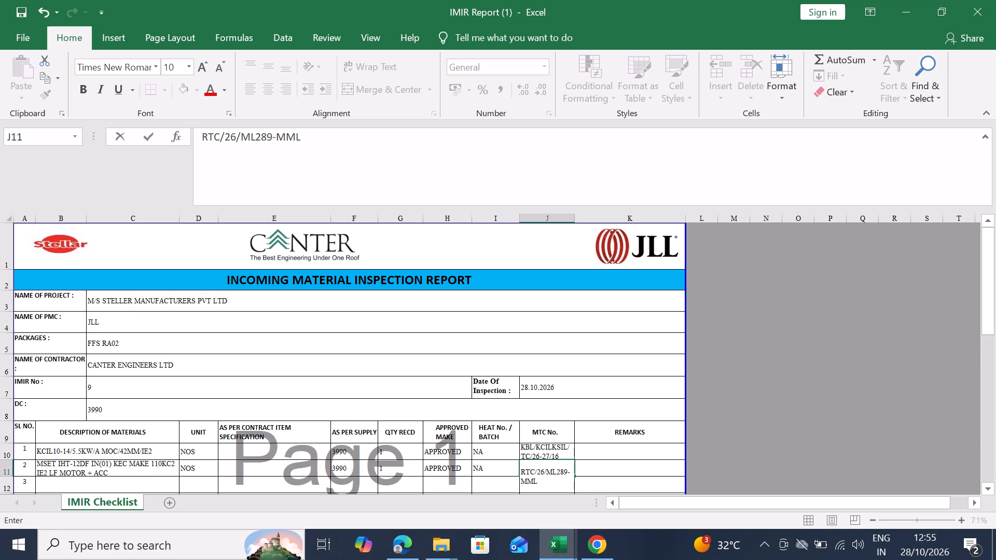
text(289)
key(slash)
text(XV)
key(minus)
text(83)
click(637, 457)
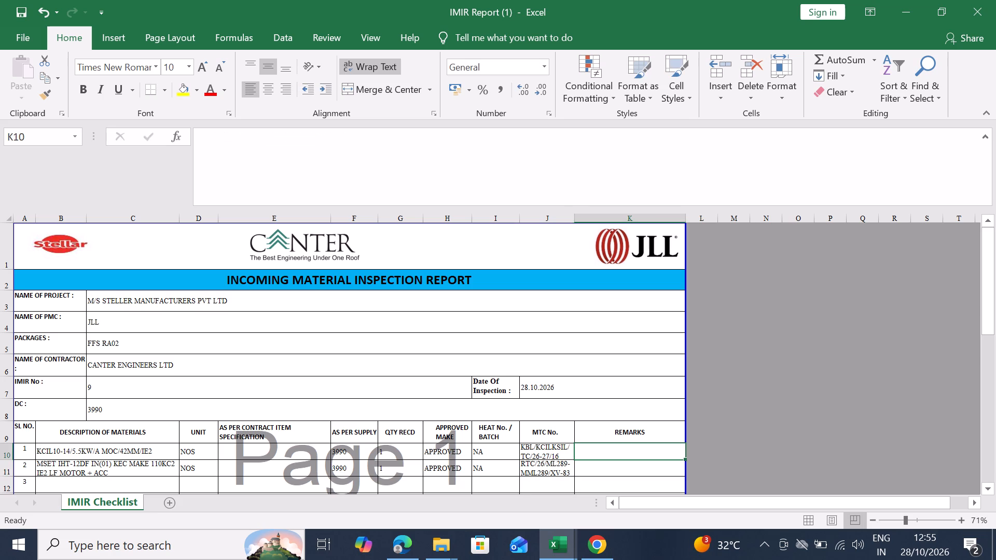
Auto-fit the heights of the item 1 and item 2 rows to their wrapped text.
double_click(8, 457)
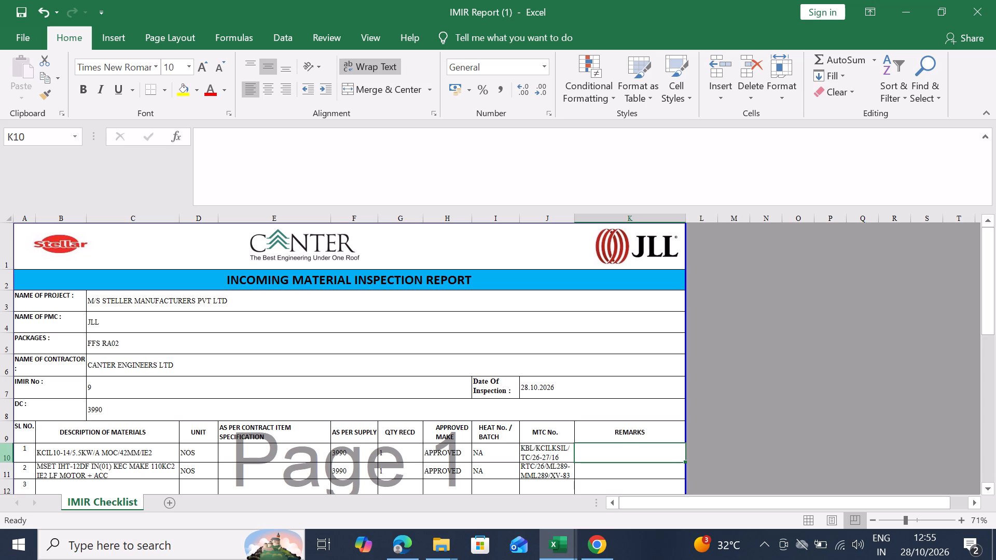
double_click(0, 479)
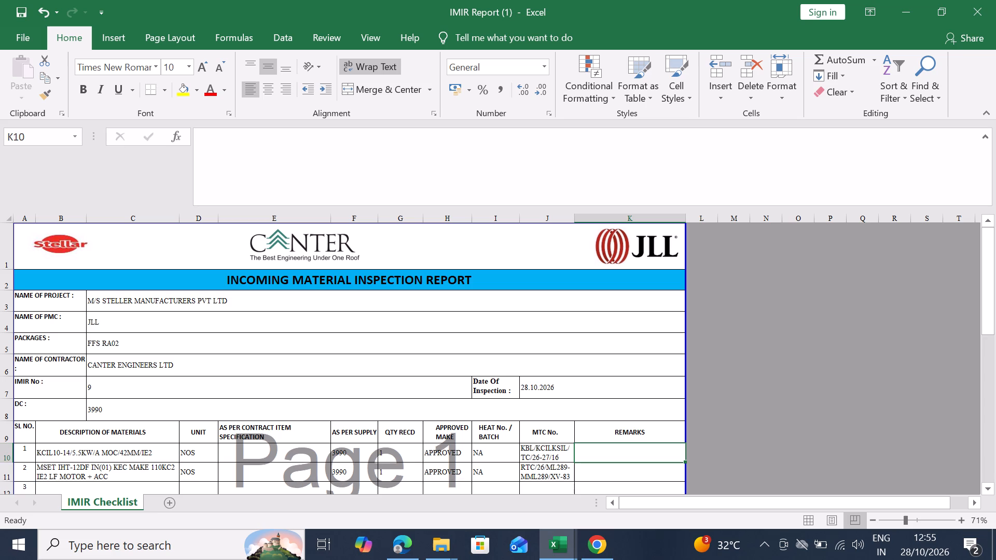
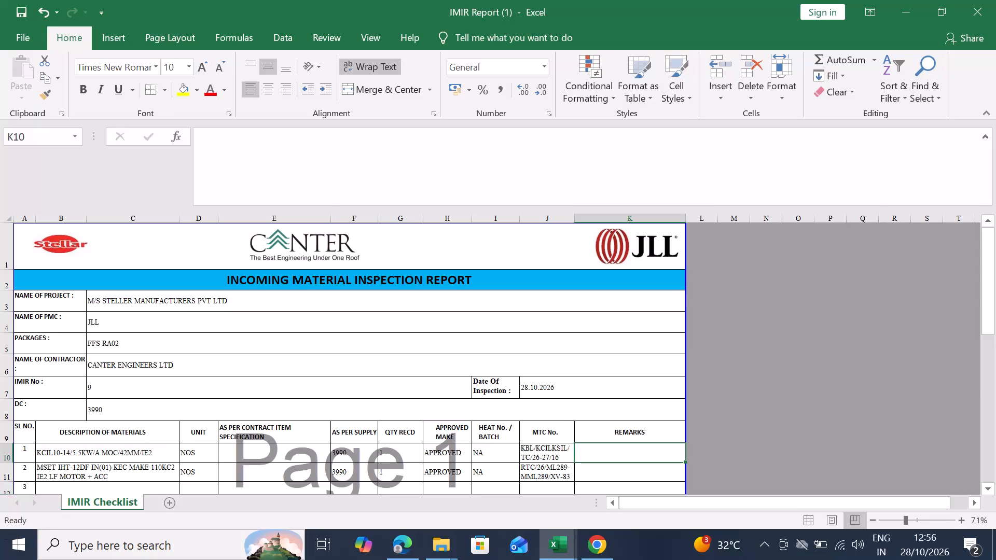
Enter CONTROL PANAL DEWATERING APLICATION WITH FLOAT QTY-02 as item 3's description of materials.
click(77, 483)
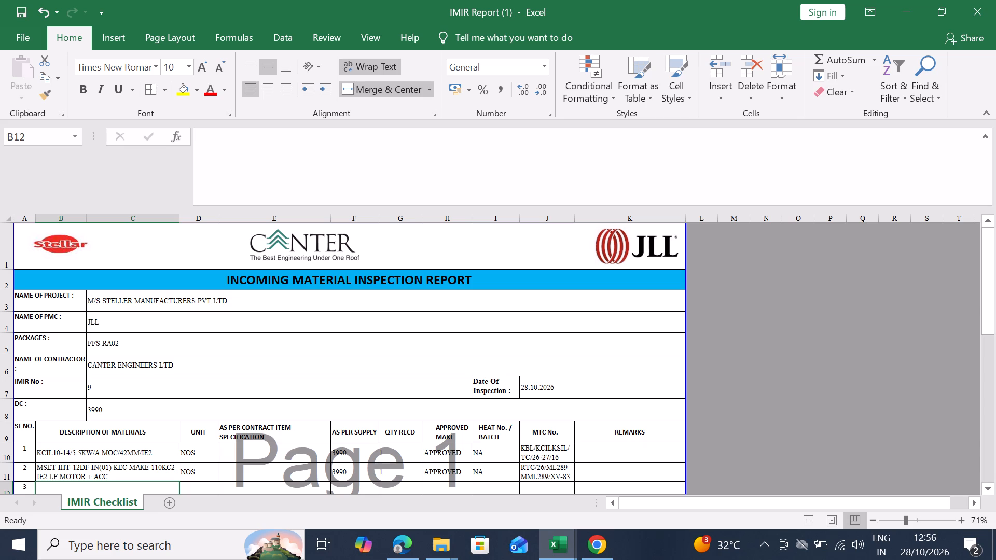
key(Return)
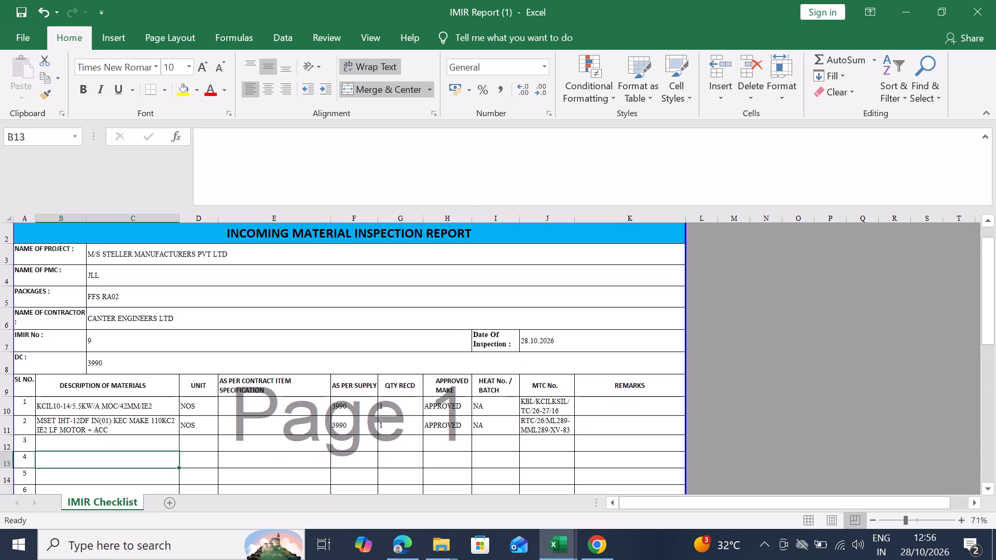
key(Up)
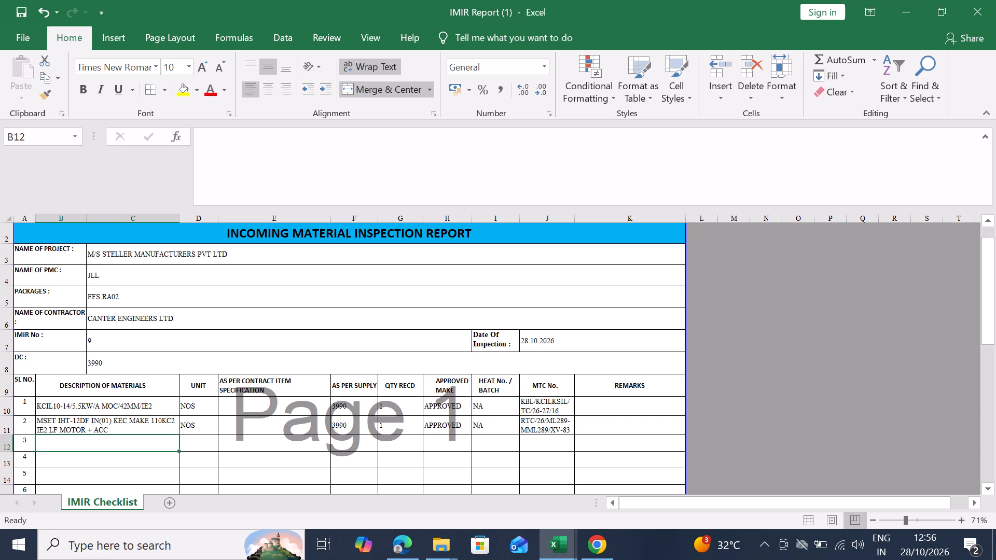
key(c)
key(BackSpace)
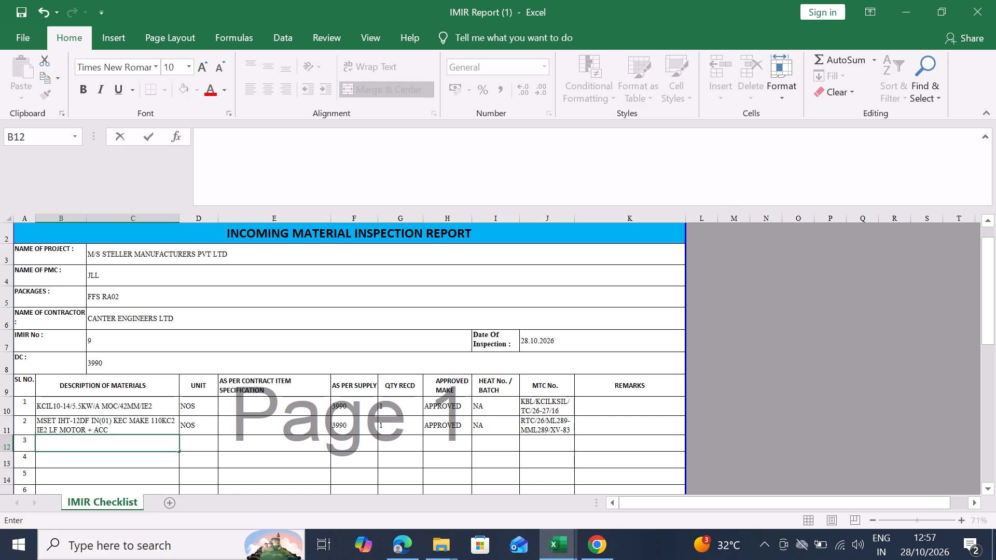
text(CONTR)
text(OL PANA)
key(l)
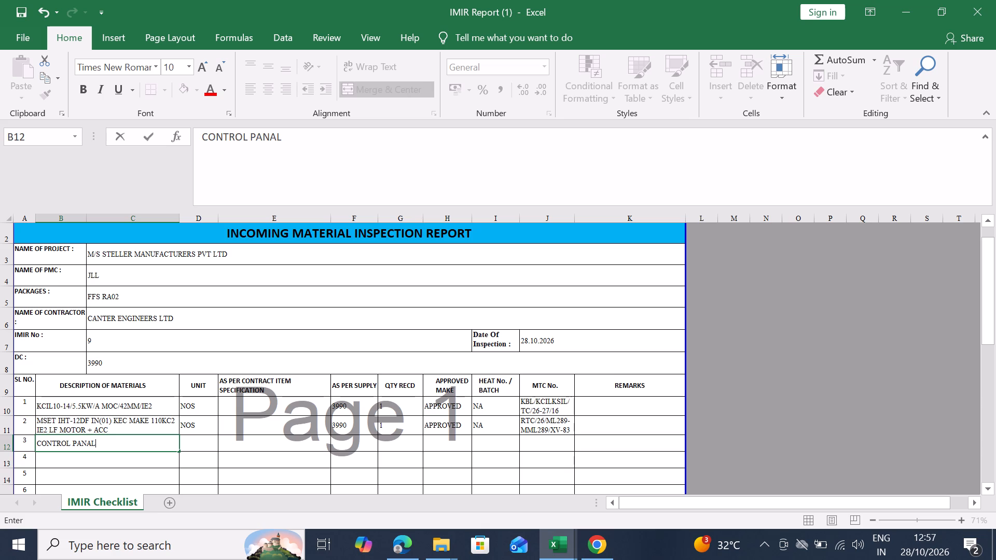
key(space)
text(DE)
text(WATE)
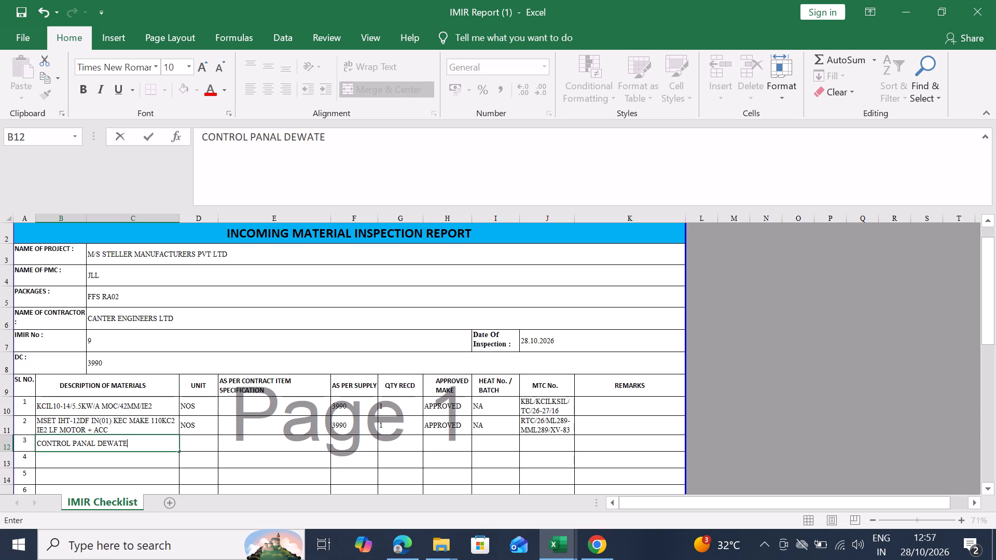
key(r)
text(ING)
key(space)
text(APLICATION)
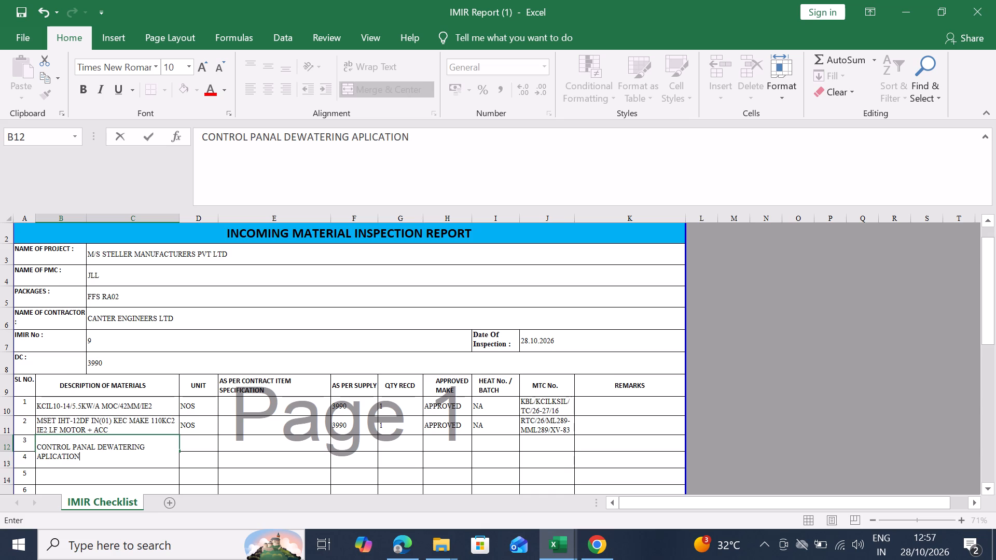
key(space)
text(WITH FLO)
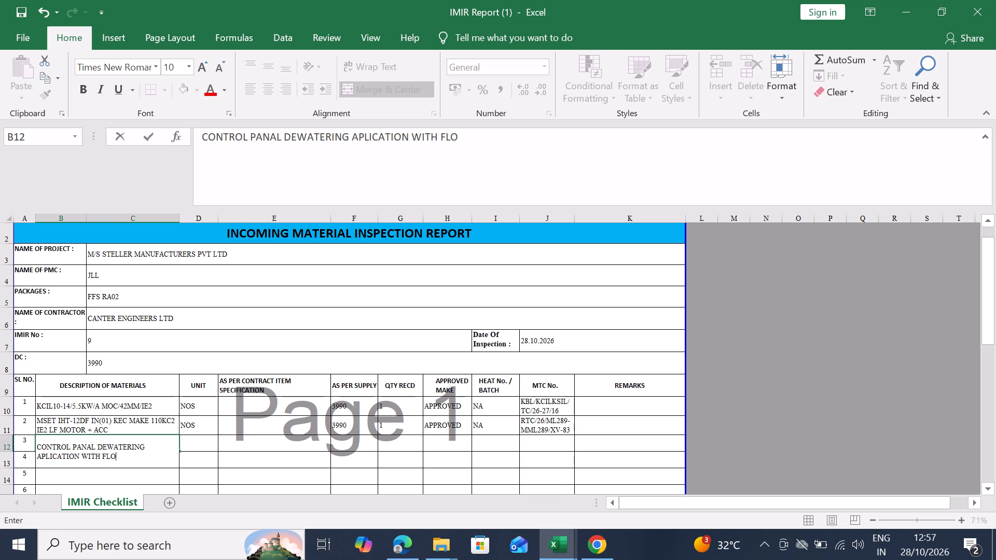
text(AT QTY)
key(minus)
text(02)
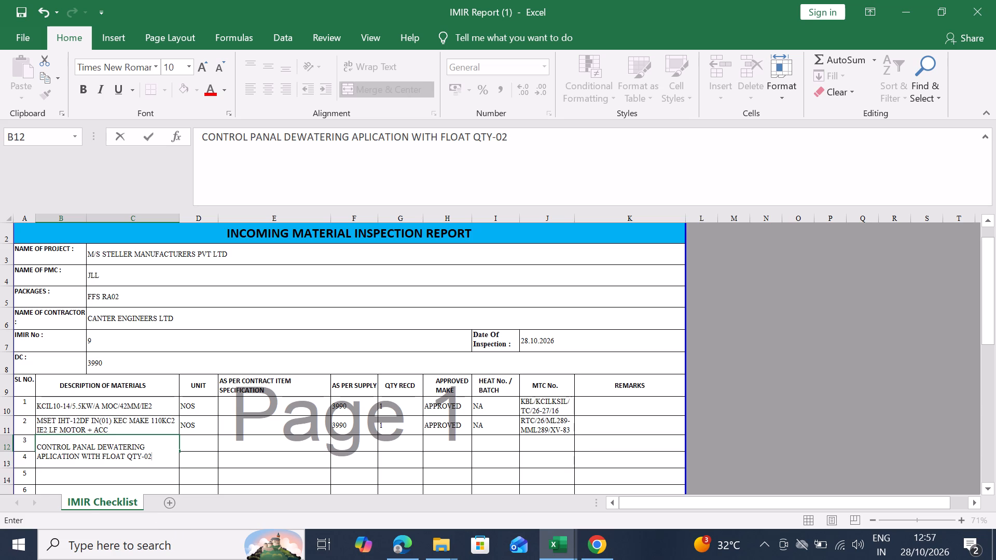
Fill in item 3's UNIT as NOS, AS PER SUPPLY as 3990 and QTY RECD as 1.
click(192, 444)
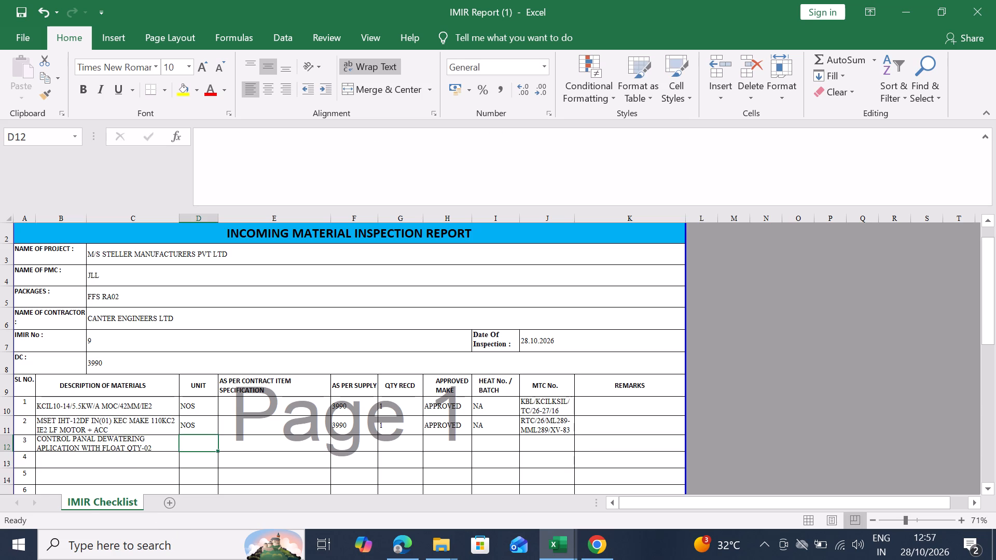
key(n)
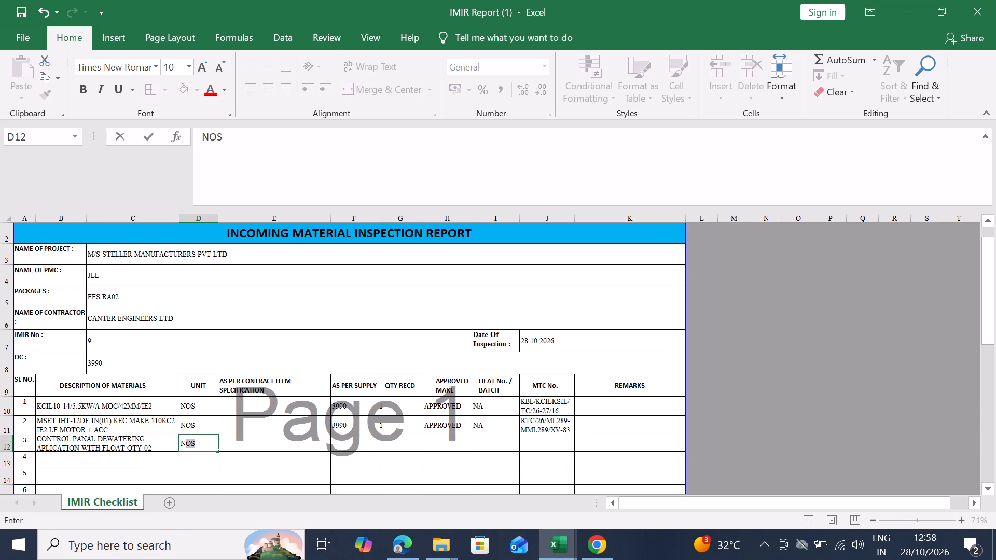
click(354, 449)
key(3)
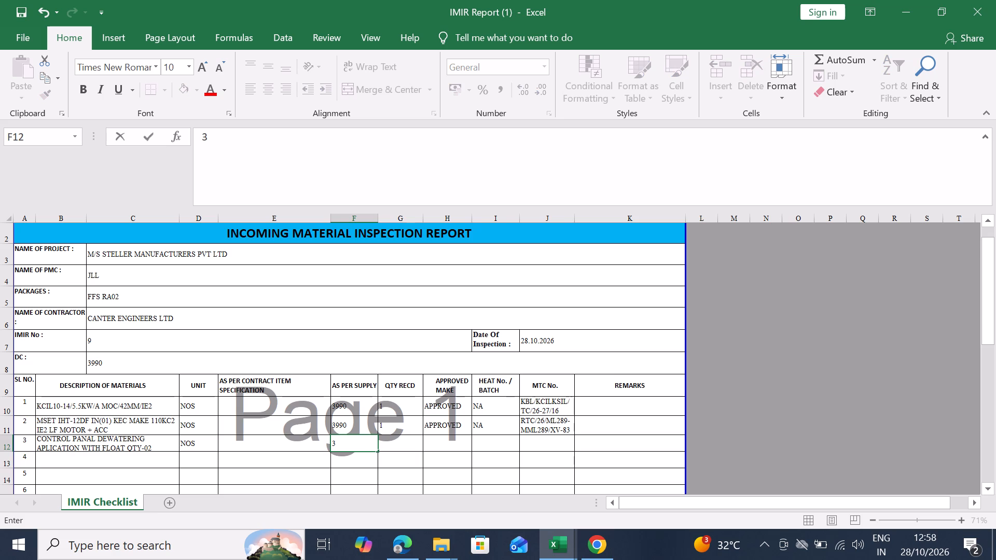
text(99)
key(0)
click(392, 438)
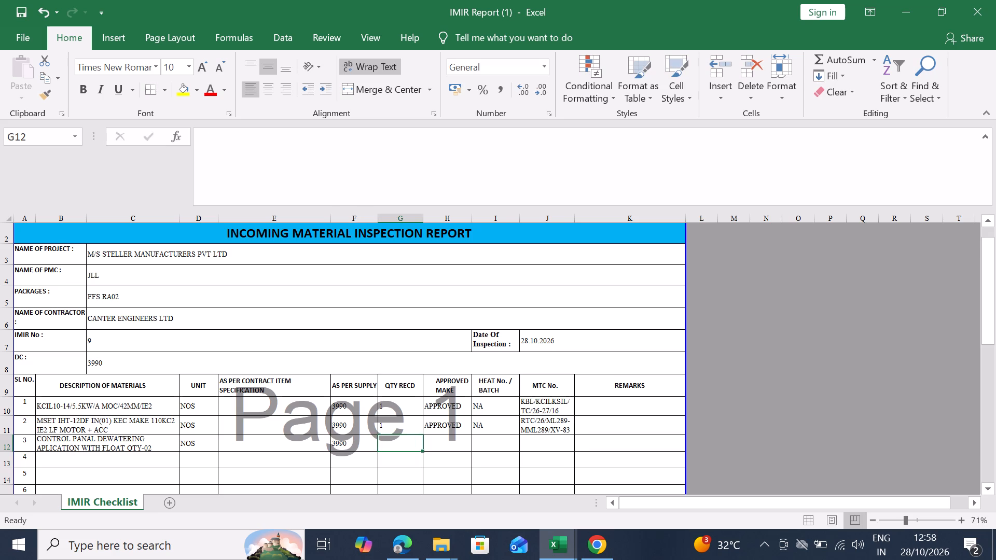
key(1)
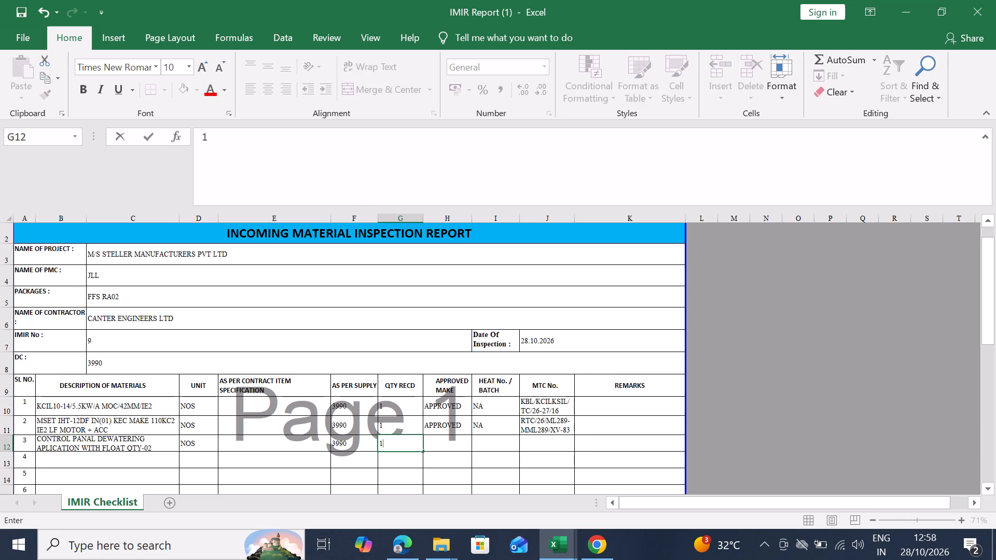
Fill in item 3's APPROVED MAKE as APPROVED and its HEAT No. / BATCH as NA.
click(444, 450)
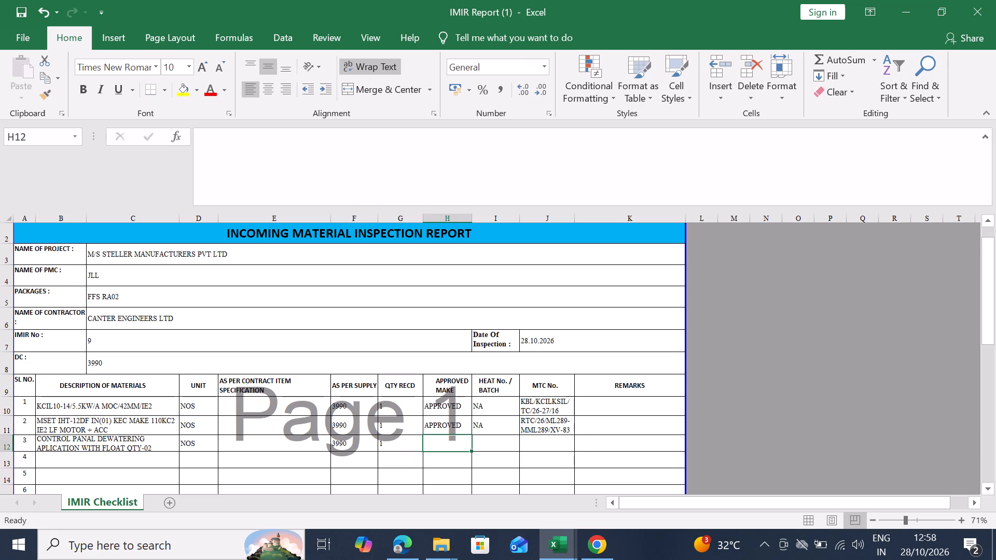
key(a)
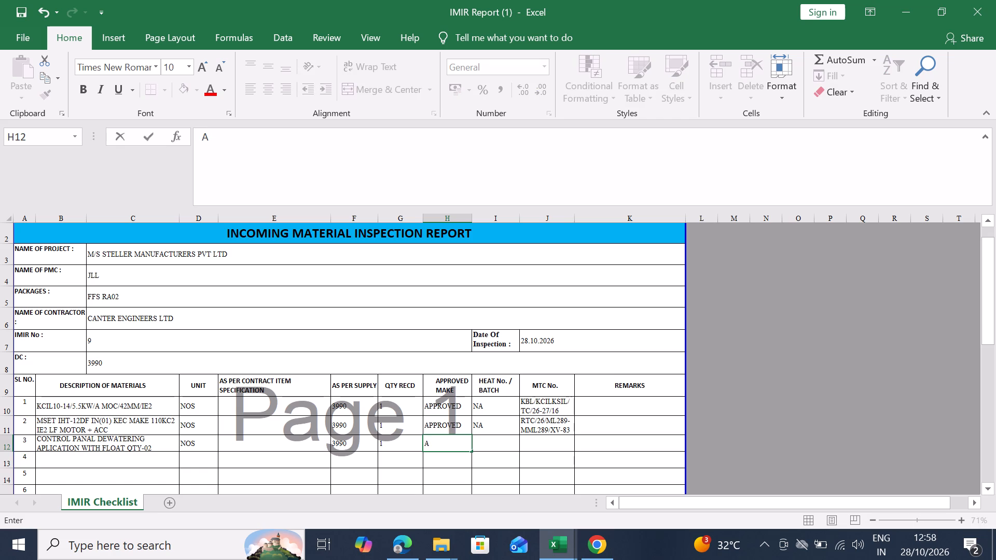
text(PP)
key(r)
key(o)
text(VED)
click(483, 446)
key(n)
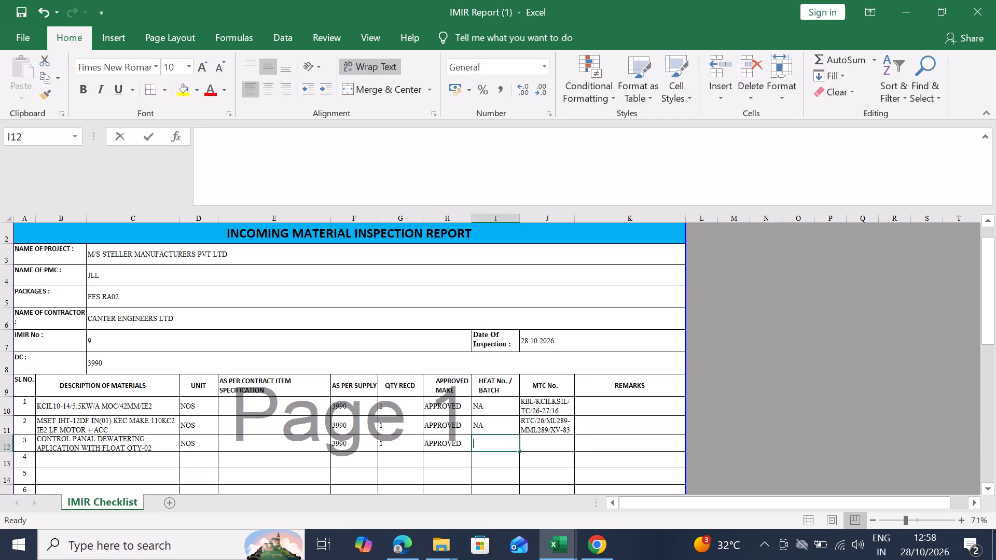
click(531, 442)
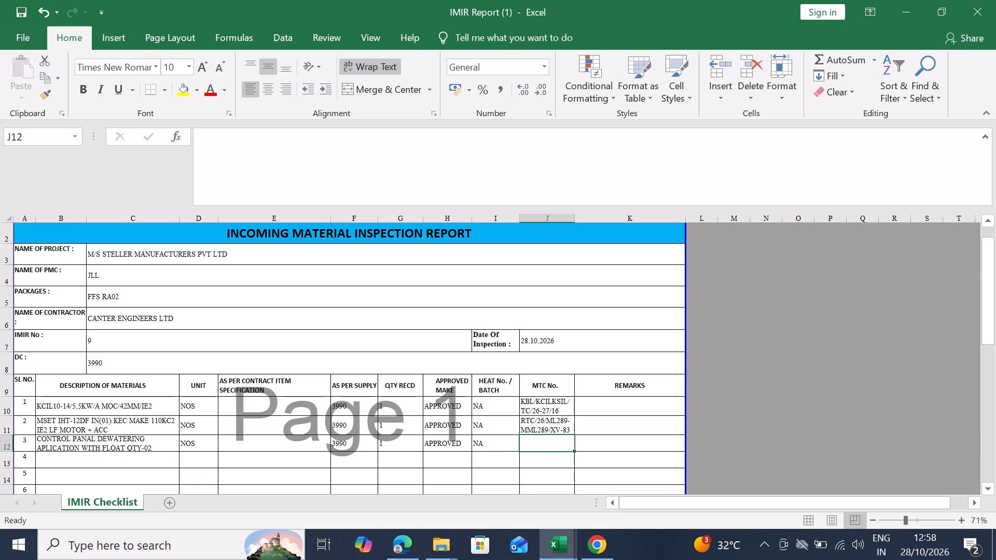
Enter ETERNA 1500CW+ PUMP as item 4's description of materials.
click(92, 457)
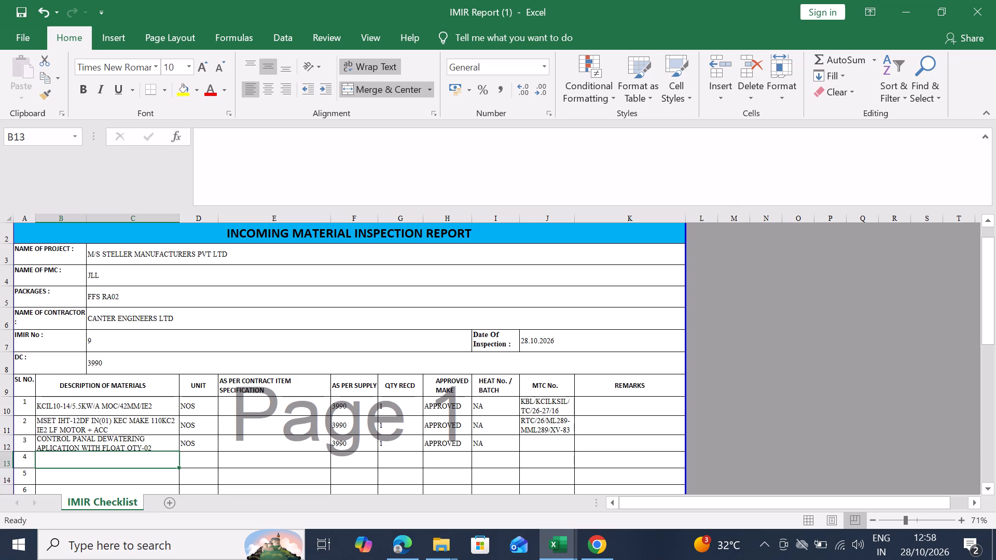
key(e)
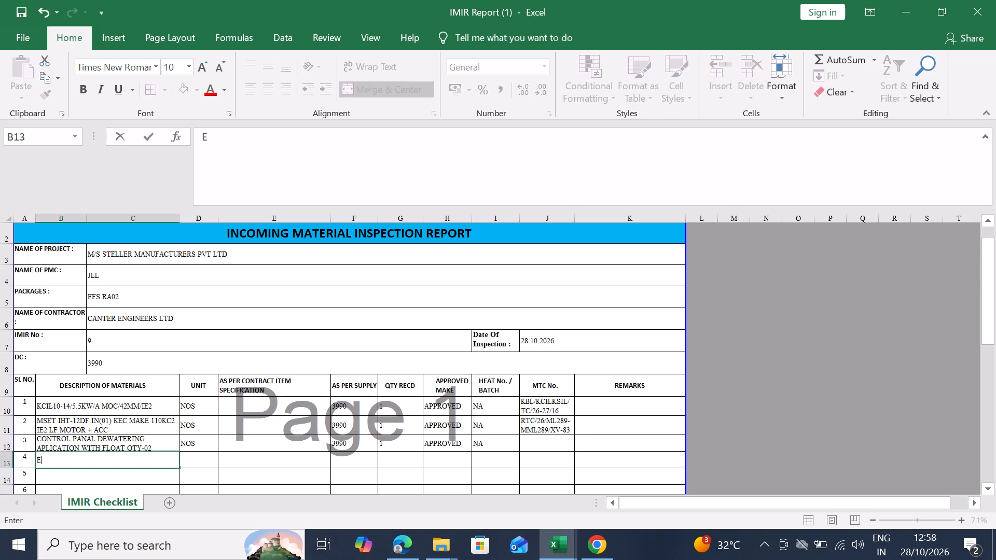
text(TE)
text(RN)
text(A PUMP)
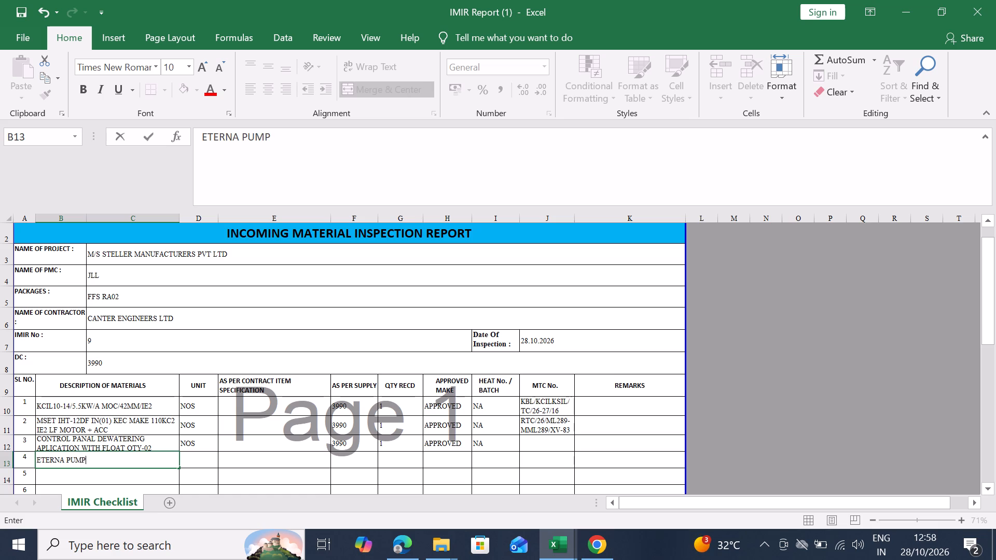
key(BackSpace)
key(BackSpace)
key(BackSpace)
key(BackSpace)
key(1)
key(5)
text(00)
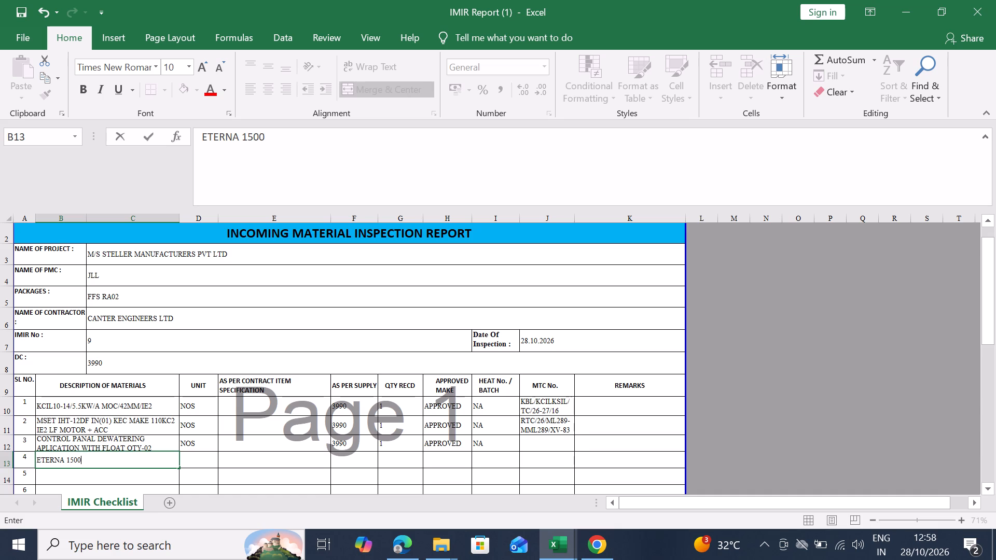
text(CW)
key(shift+plus)
key(space)
text(PI)
key(BackSpace)
text(UMP)
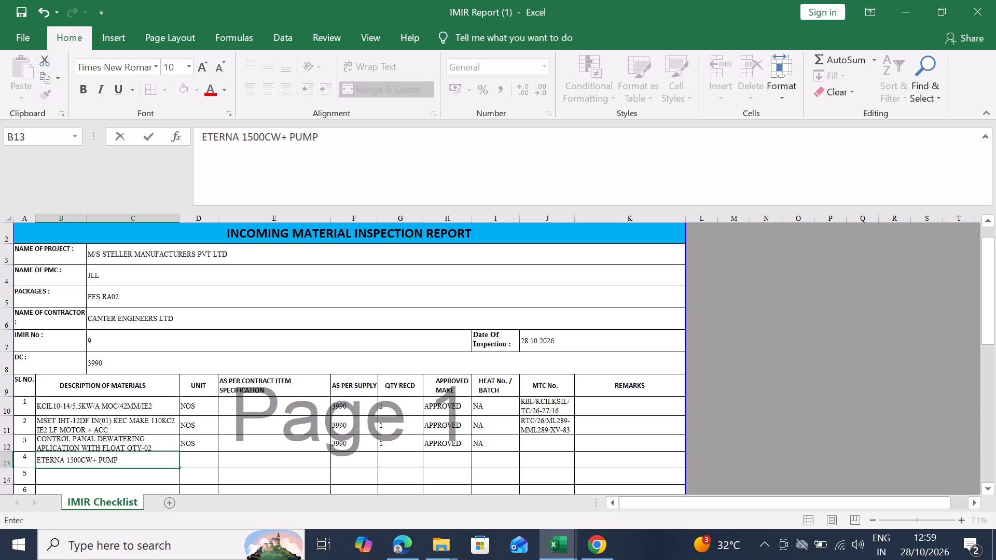
Fill item 3's UNIT NOS, AS PER SUPPLY 3990, QTY RECD 1, APPROVED MAKE APPROVED and HEAT No. / BATCH NA down into item 4.
click(203, 445)
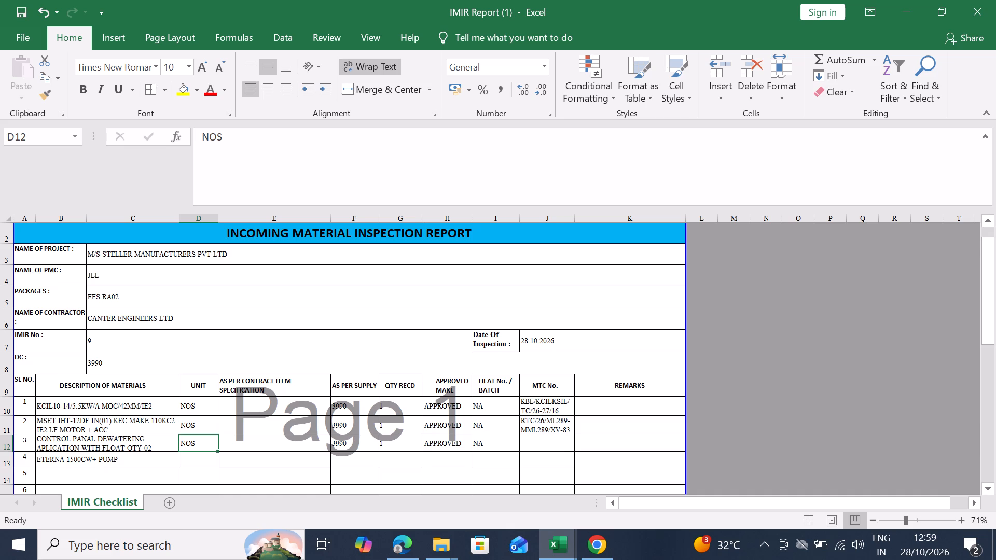
drag(214, 453, 213, 464)
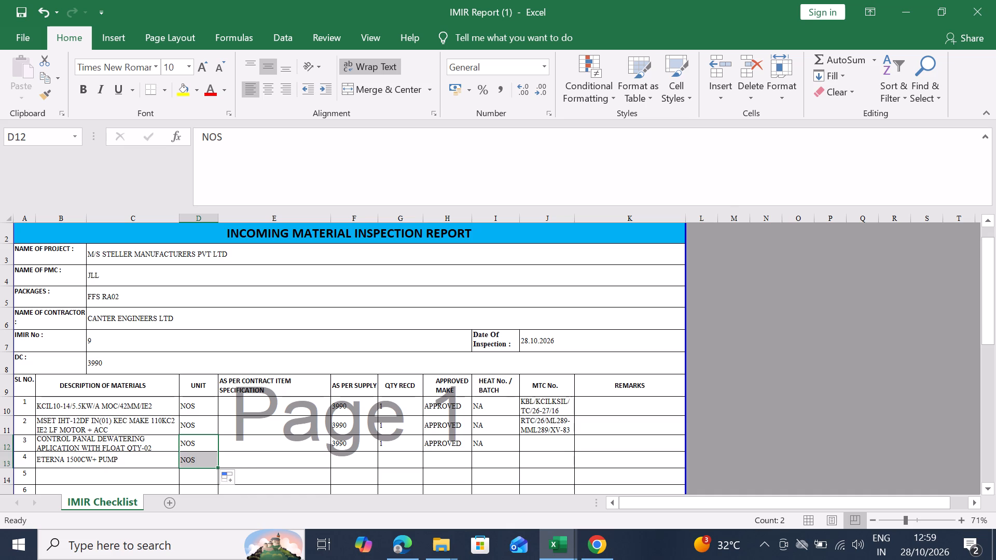
drag(363, 441, 398, 447)
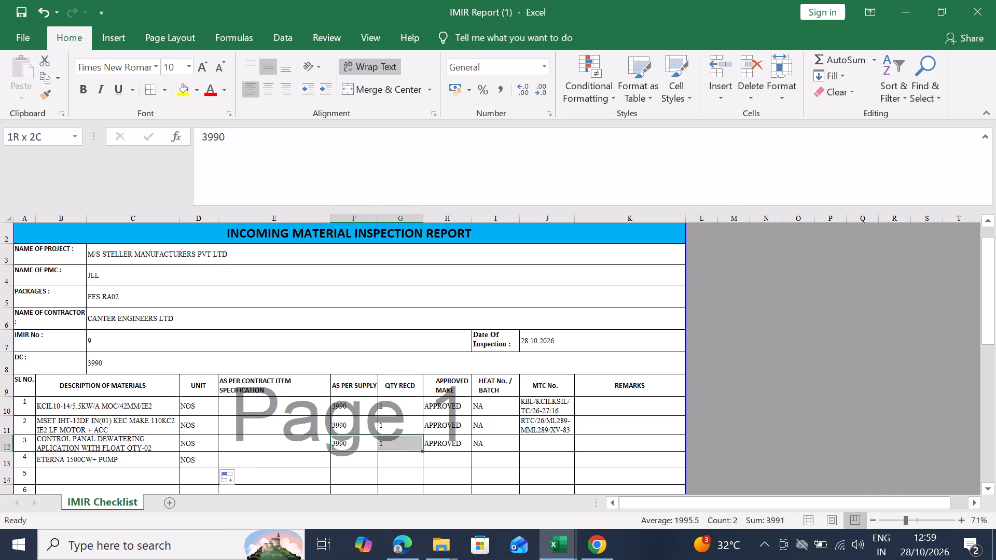
drag(398, 447, 480, 447)
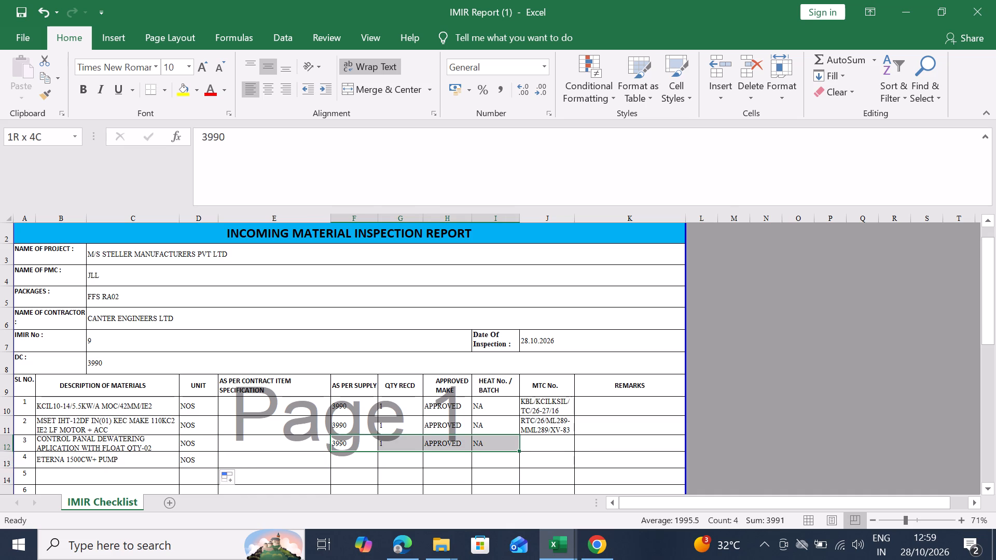
drag(480, 447, 481, 447)
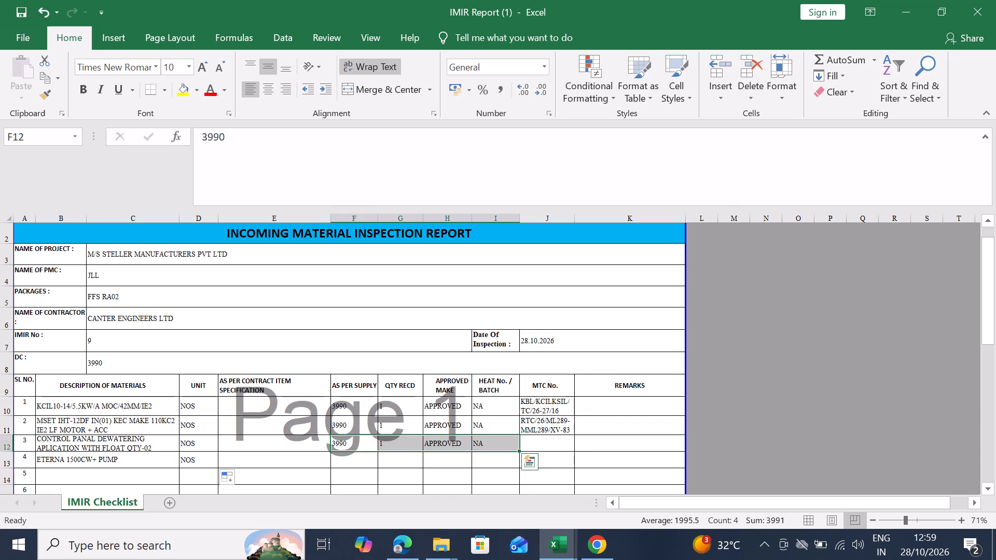
drag(519, 450, 514, 471)
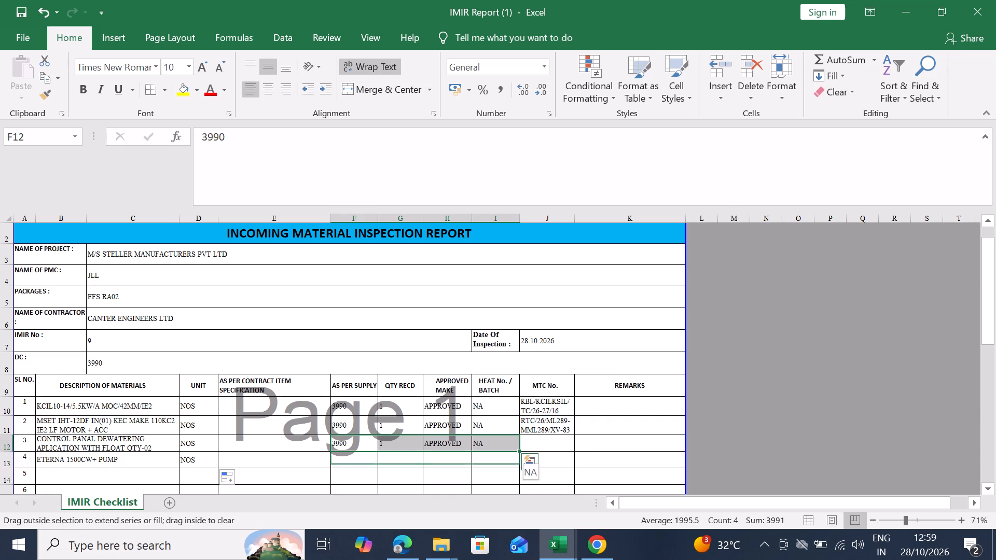
drag(514, 471, 513, 474)
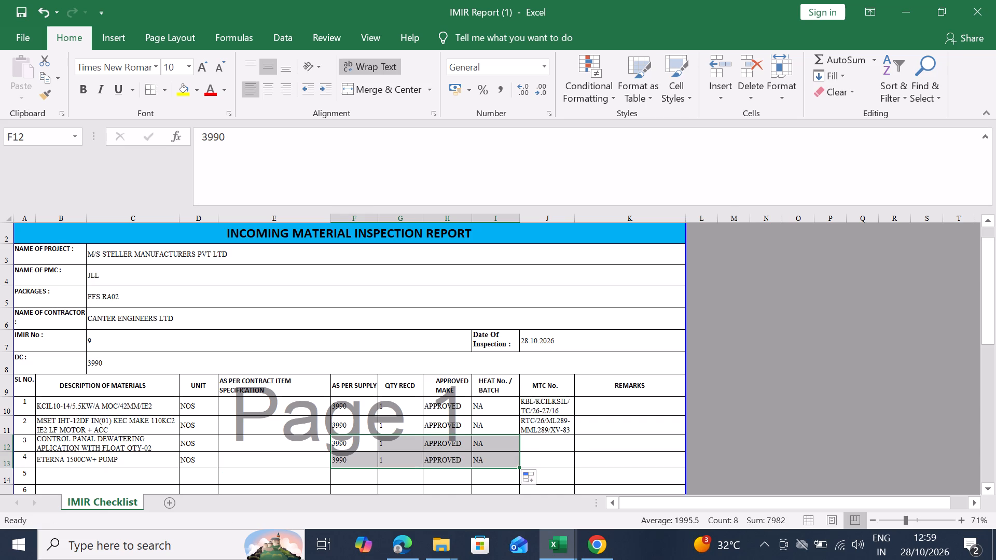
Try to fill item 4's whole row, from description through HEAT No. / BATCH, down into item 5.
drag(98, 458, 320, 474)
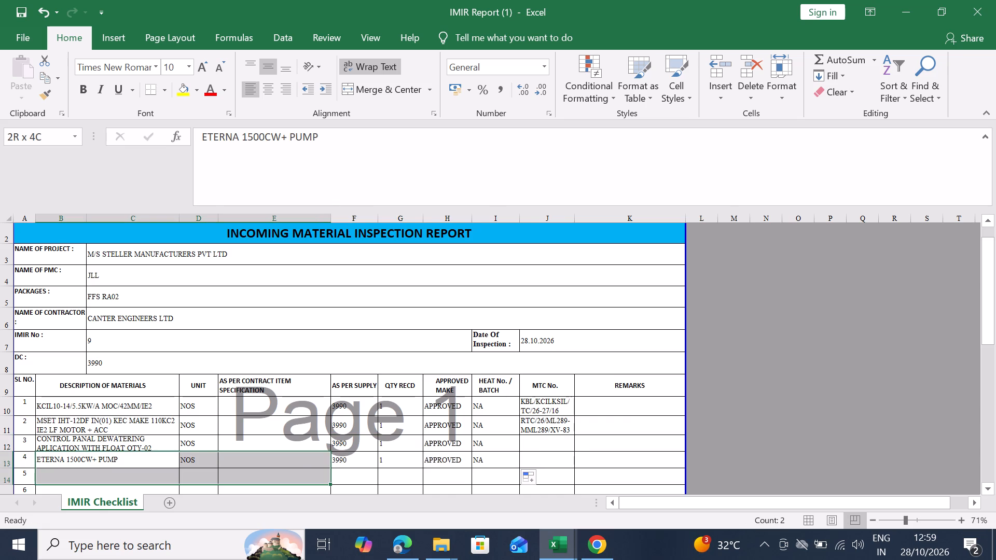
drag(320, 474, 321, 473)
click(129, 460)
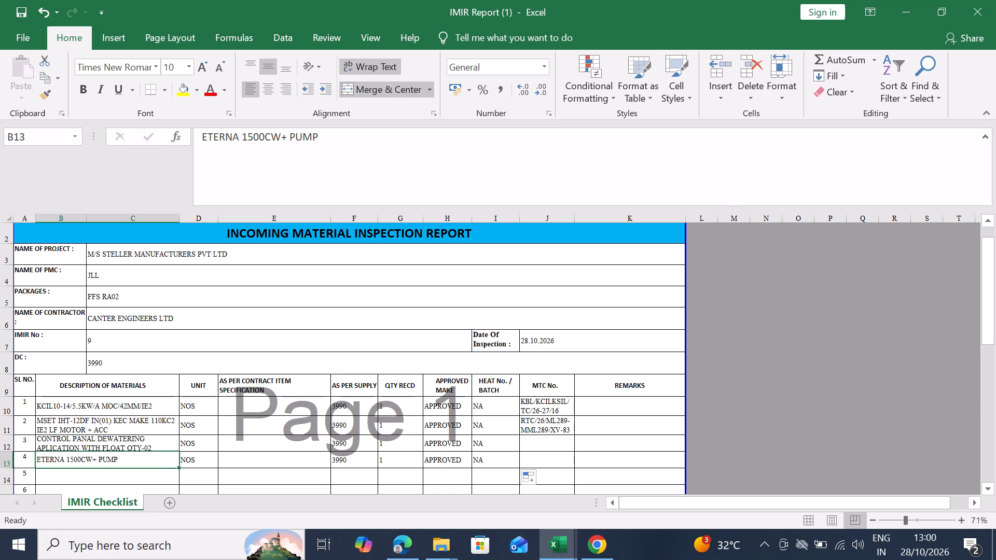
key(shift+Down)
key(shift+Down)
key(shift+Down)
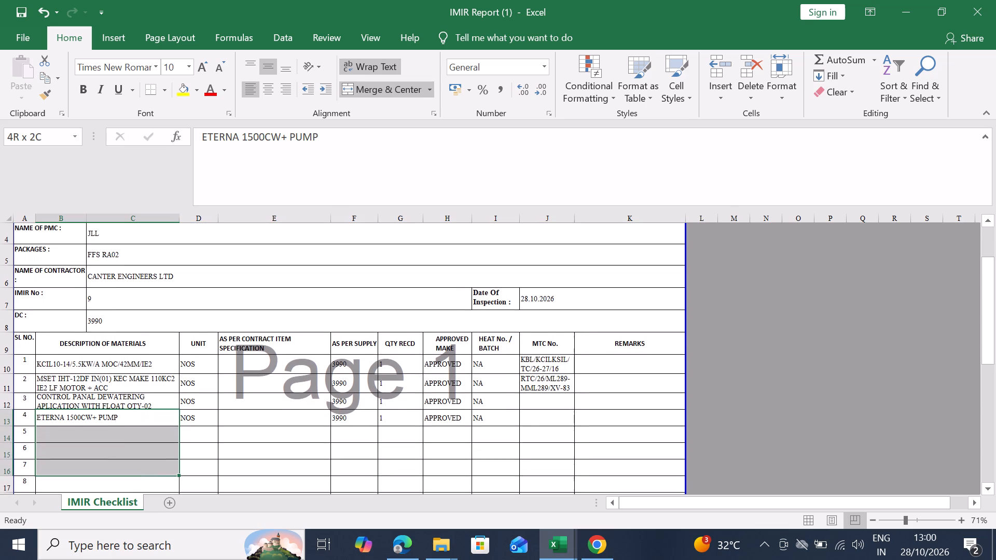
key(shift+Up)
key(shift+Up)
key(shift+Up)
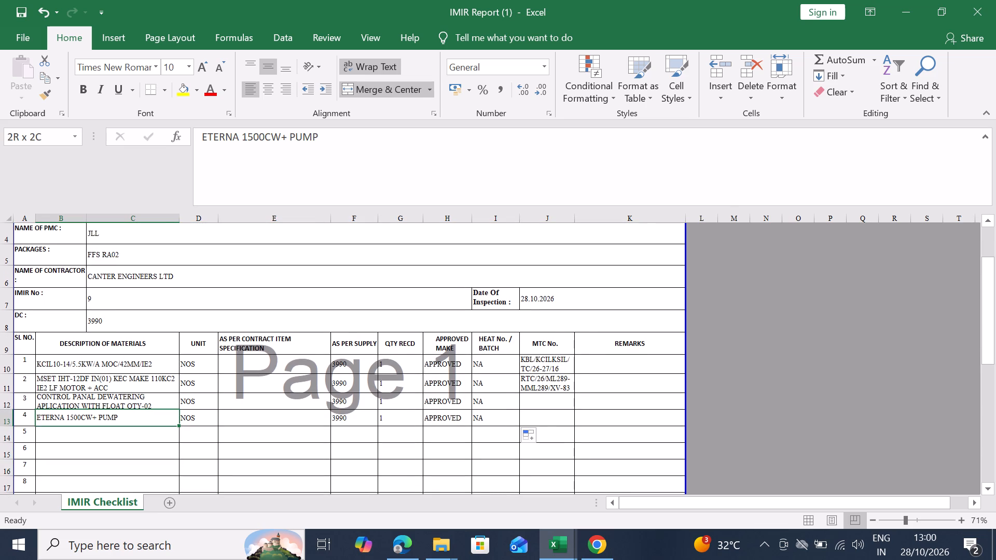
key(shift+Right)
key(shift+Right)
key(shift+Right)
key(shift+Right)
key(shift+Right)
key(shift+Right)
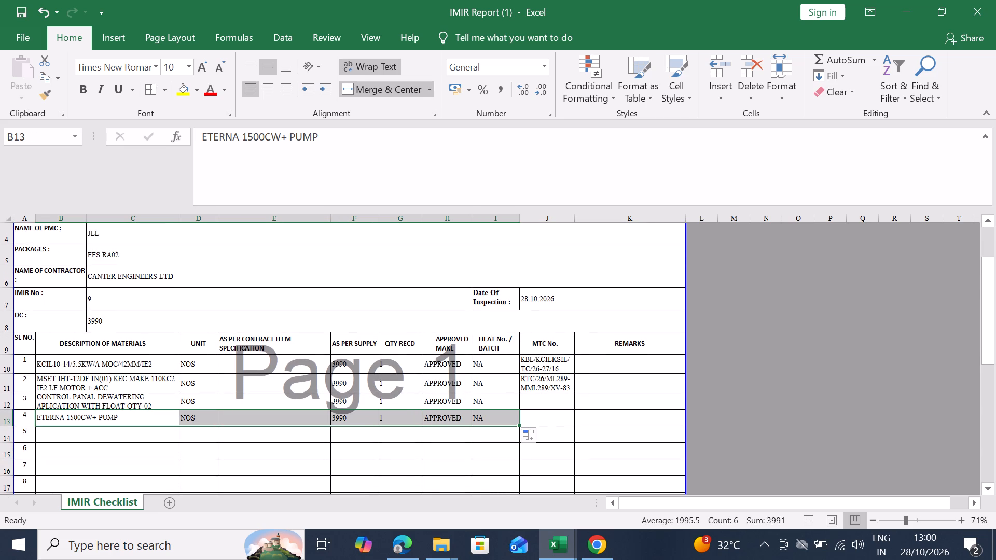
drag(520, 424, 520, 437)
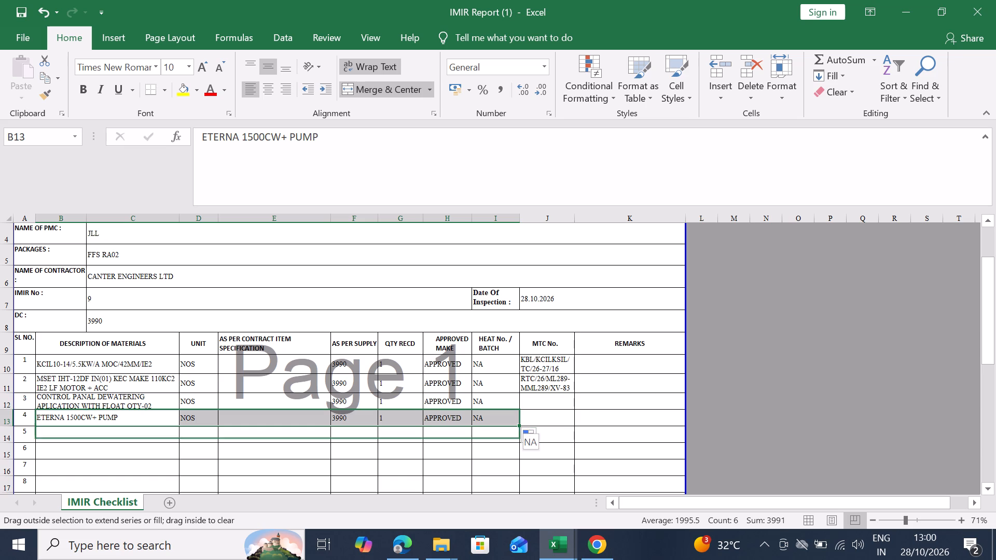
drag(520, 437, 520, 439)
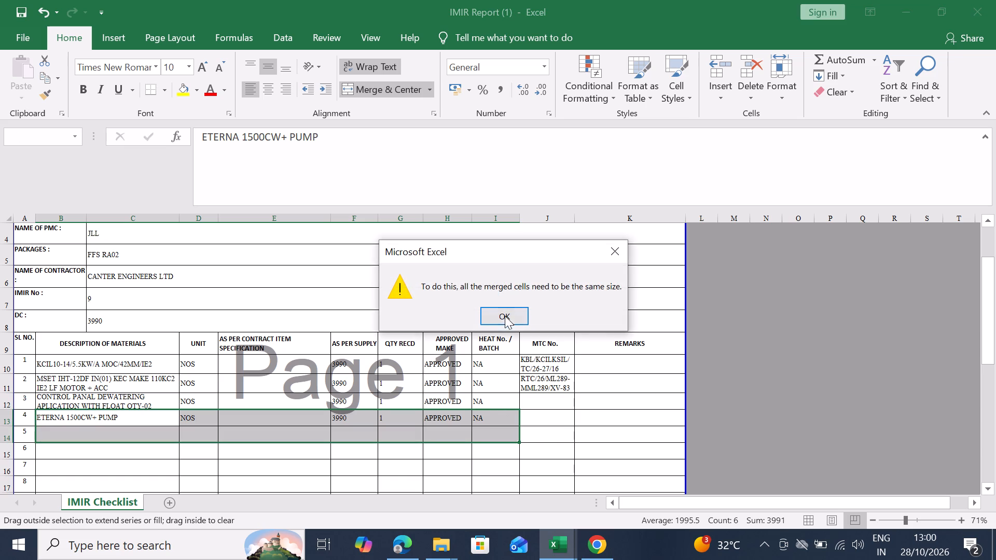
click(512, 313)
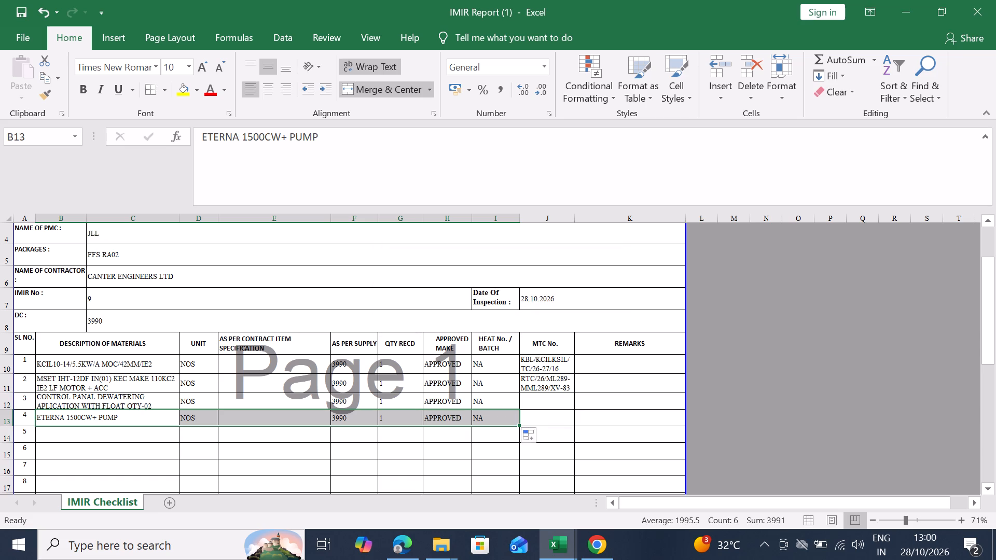
Copy item 4's description, UNIT, AS PER SUPPLY, QTY RECD, APPROVED MAKE and HEAT No. / BATCH entries into the item 5 row.
drag(137, 418, 189, 419)
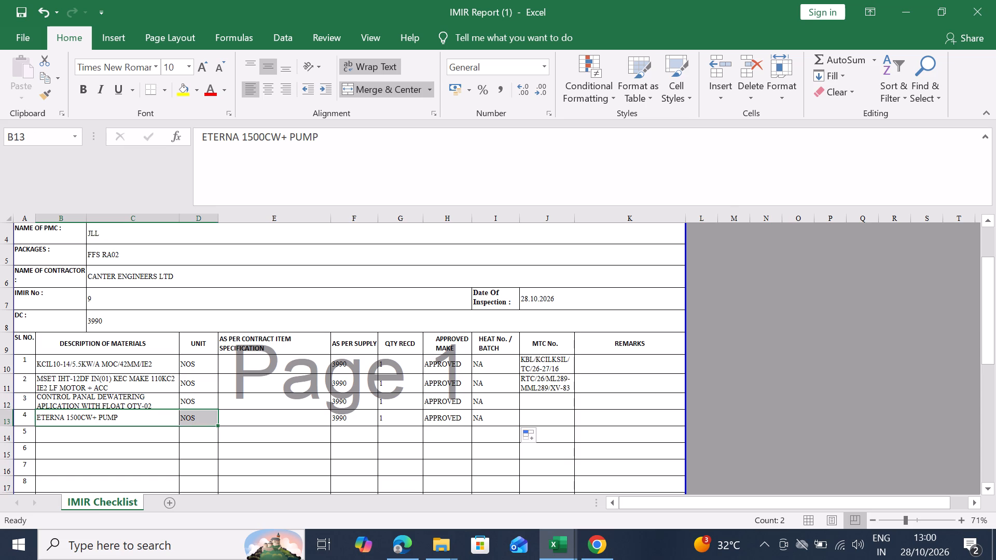
key(ctrl+c)
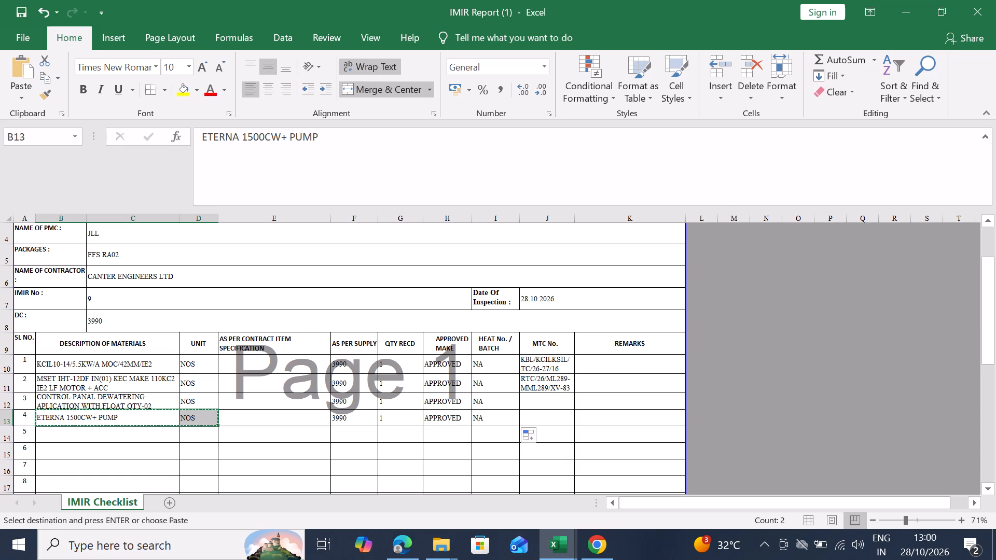
click(136, 437)
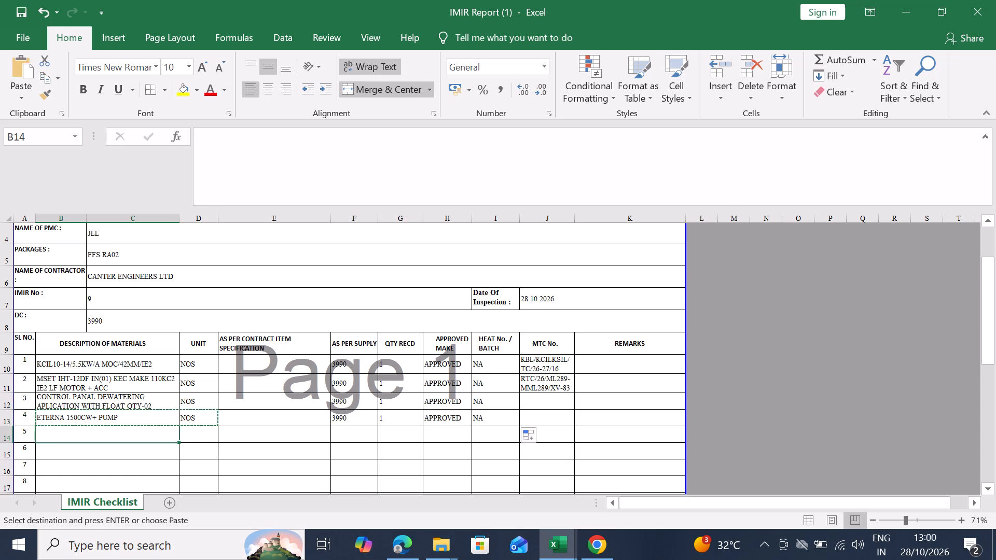
key(ctrl+v)
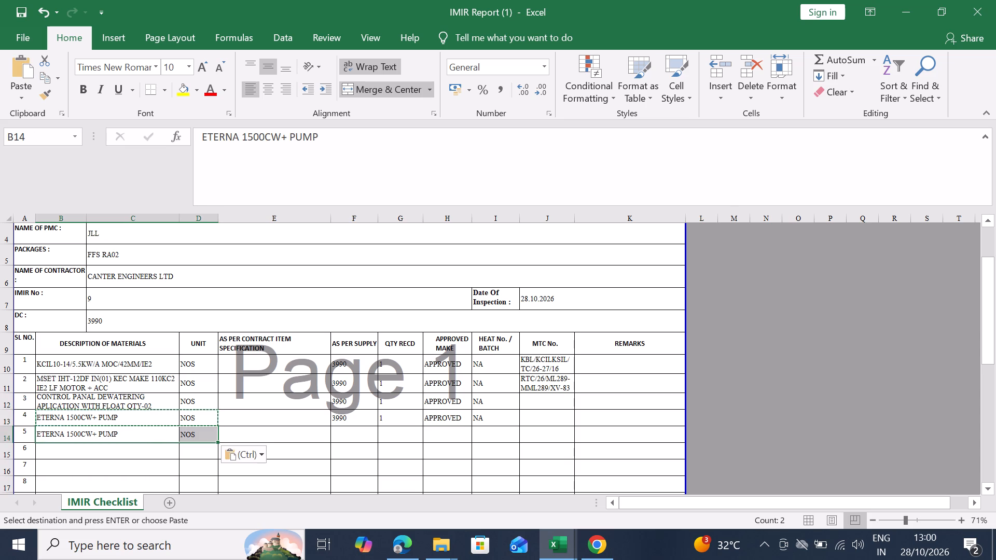
drag(341, 419, 482, 421)
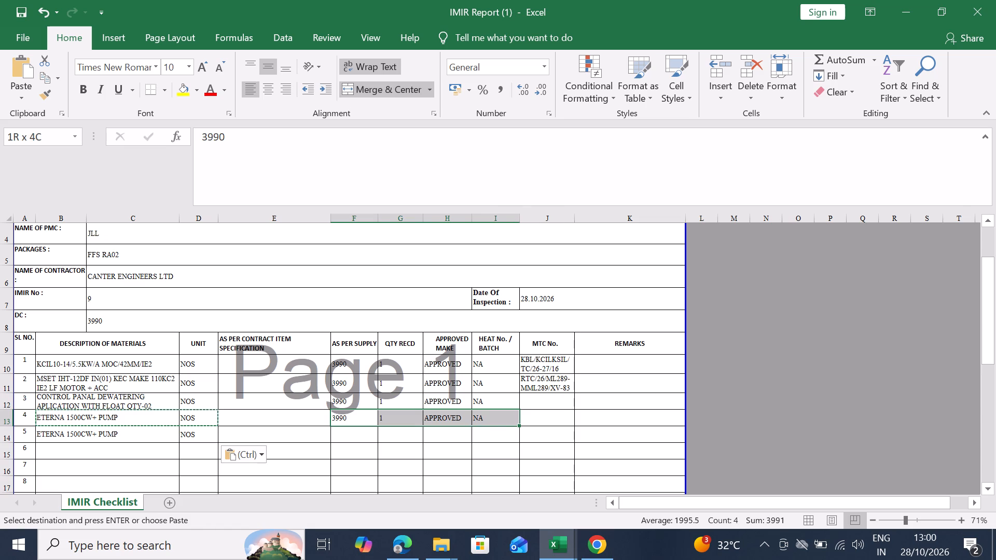
key(ctrl+c)
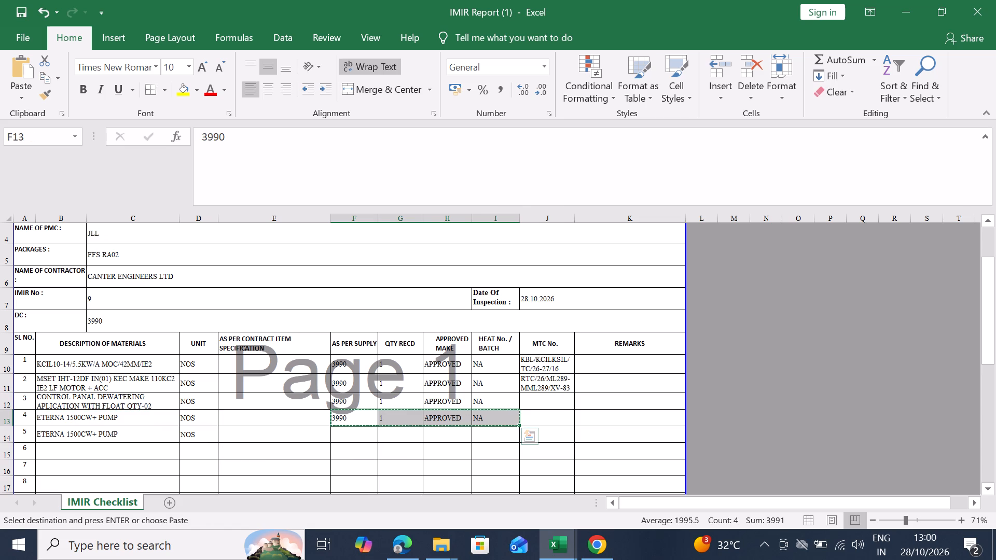
click(362, 438)
key(ctrl+v)
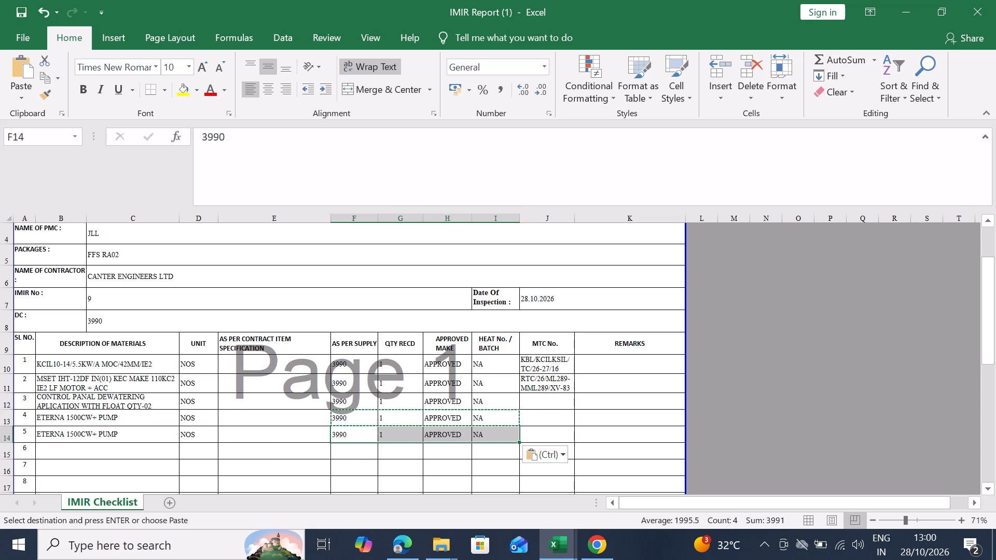
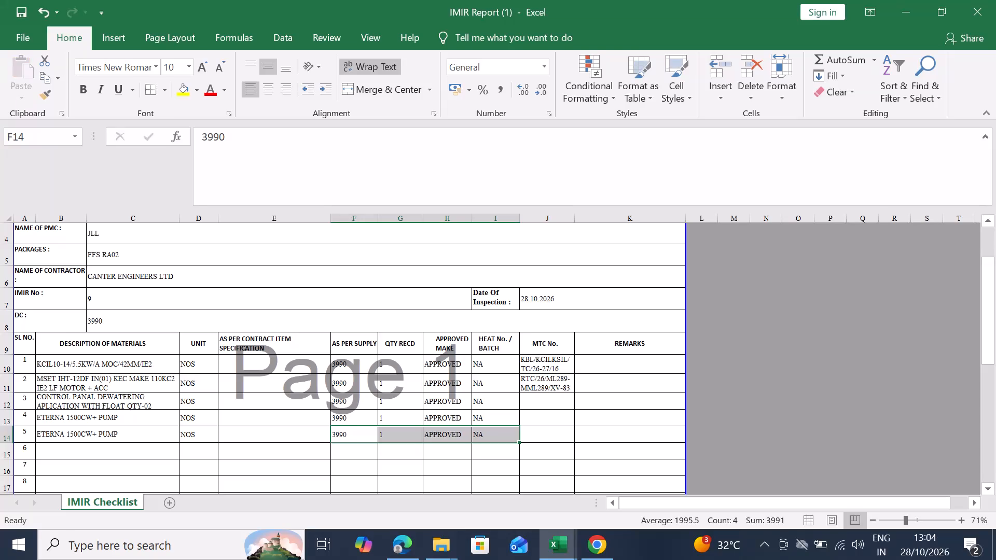
Save the IMIR Report (1) workbook with the item 4 and 5 entries.
key(ctrl+s)
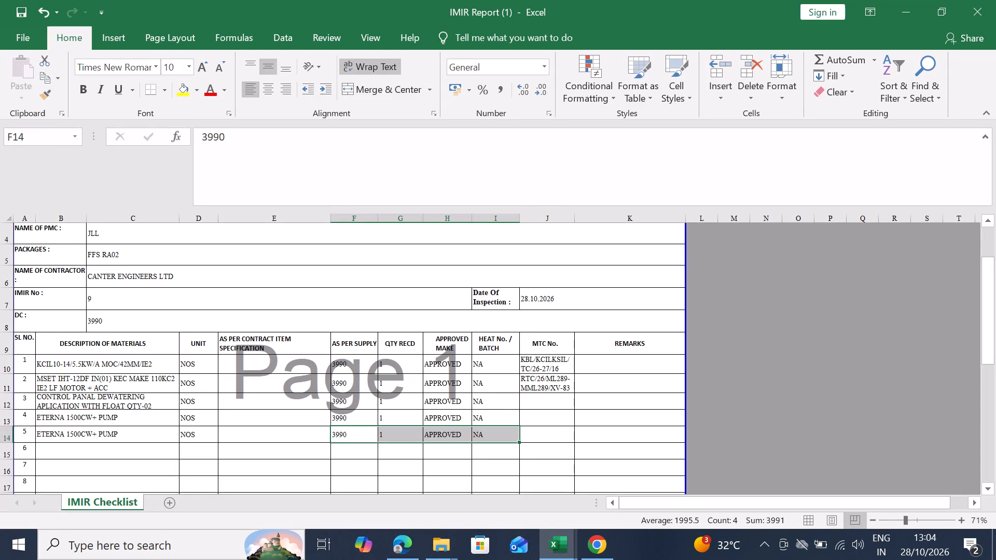
scroll(407, 326, up, 8)
scroll(407, 326, down, 3)
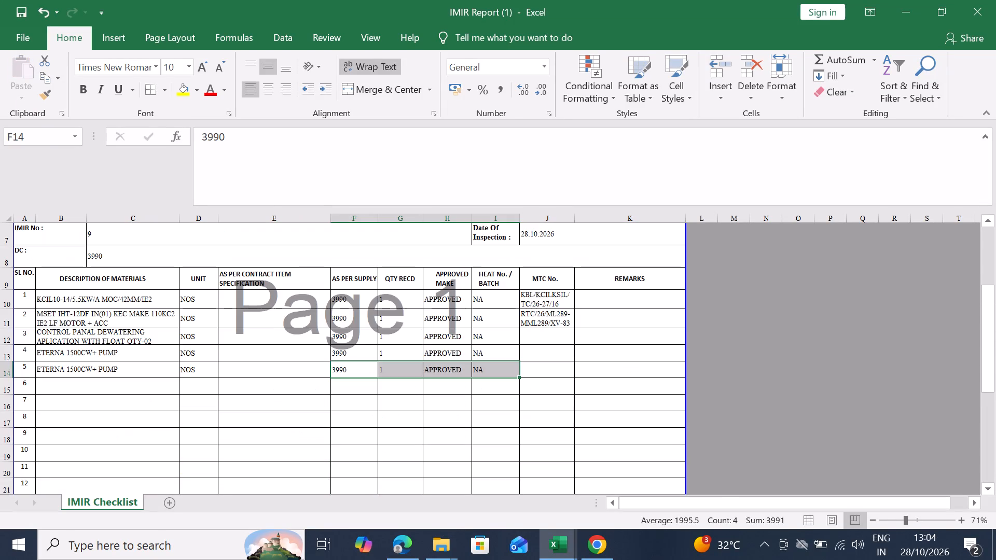
scroll(407, 326, down, 3)
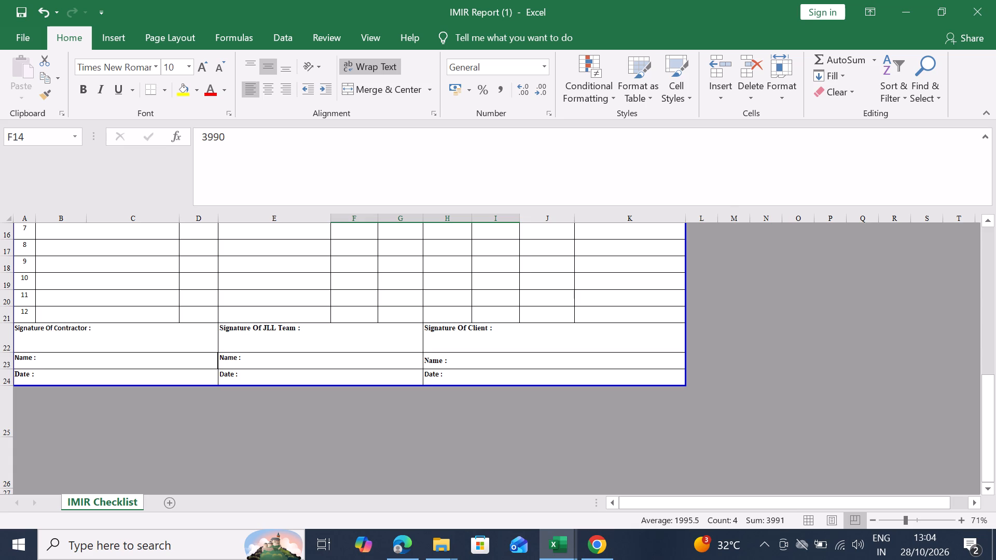
Minimise the report workbook and launch Kuro from the desktop.
click(902, 19)
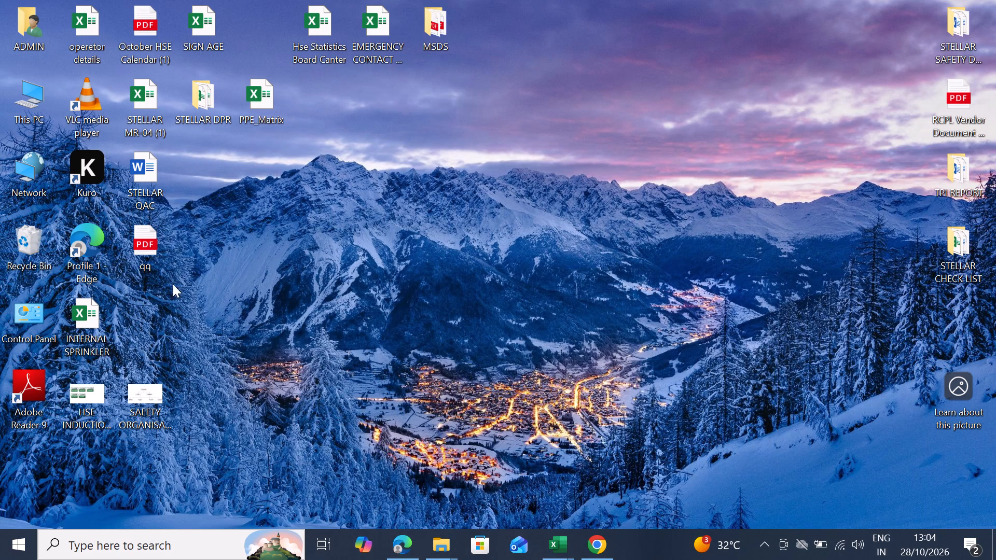
click(66, 181)
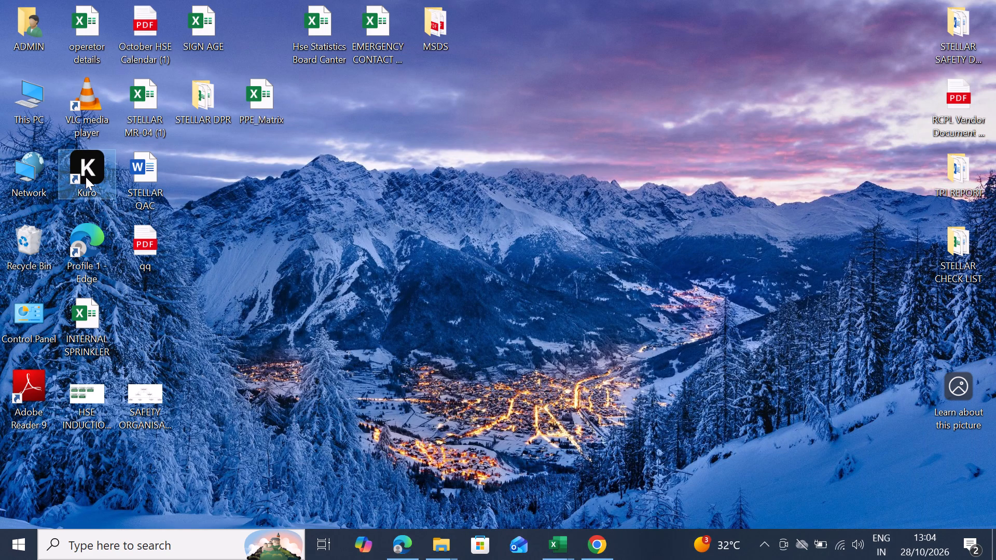
double_click(86, 177)
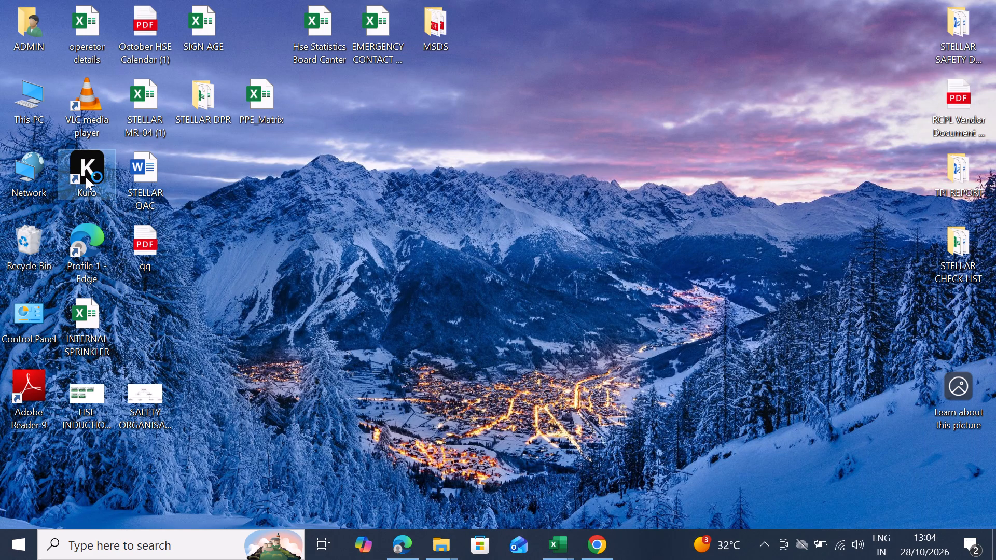